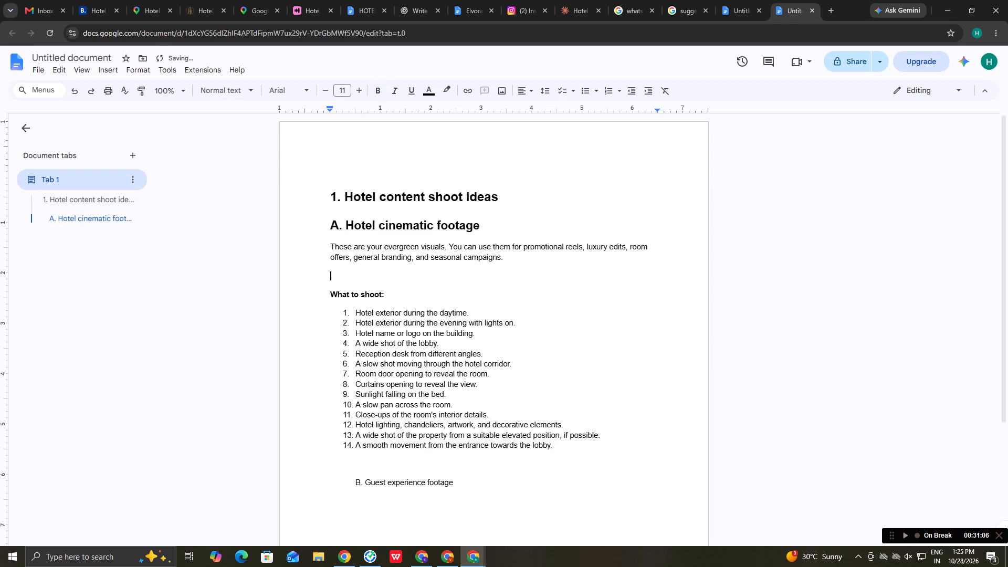
key("BackSpace")
Reduce the font size of the "A. Hotel cinematic footage" heading to 13.
triple_click(428, 226)
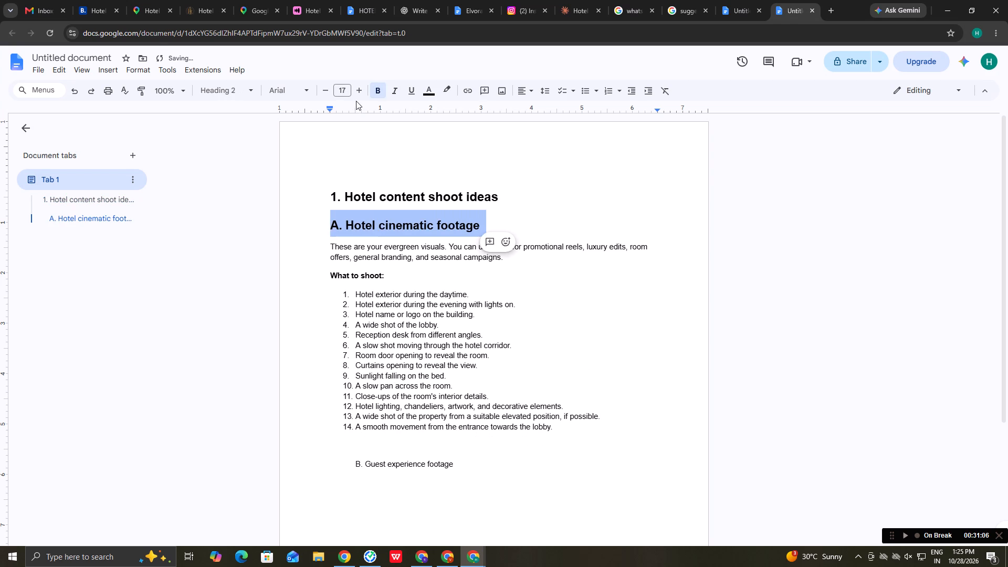
triple_click(329, 90)
scroll(329, 90, "up", 1)
left_click(329, 90)
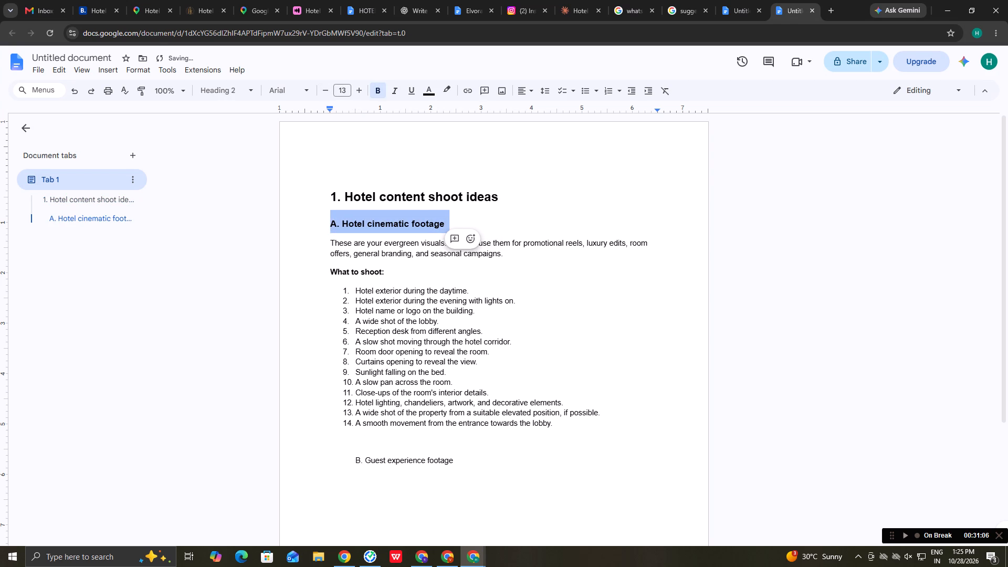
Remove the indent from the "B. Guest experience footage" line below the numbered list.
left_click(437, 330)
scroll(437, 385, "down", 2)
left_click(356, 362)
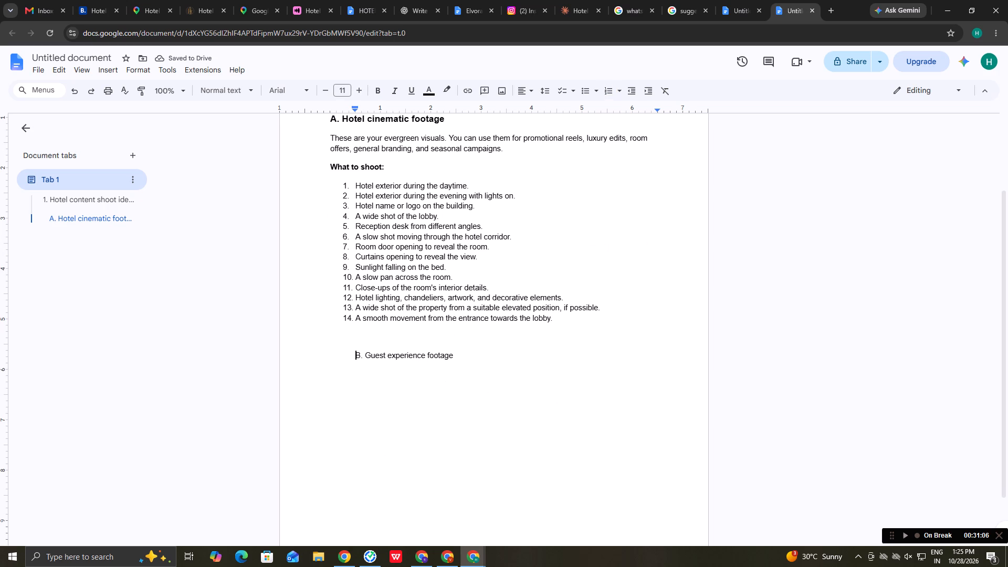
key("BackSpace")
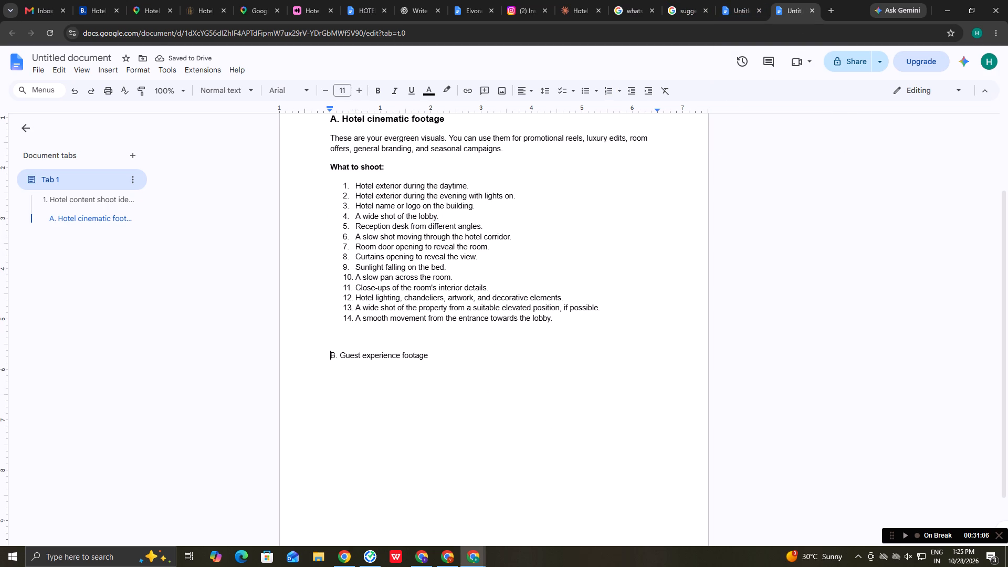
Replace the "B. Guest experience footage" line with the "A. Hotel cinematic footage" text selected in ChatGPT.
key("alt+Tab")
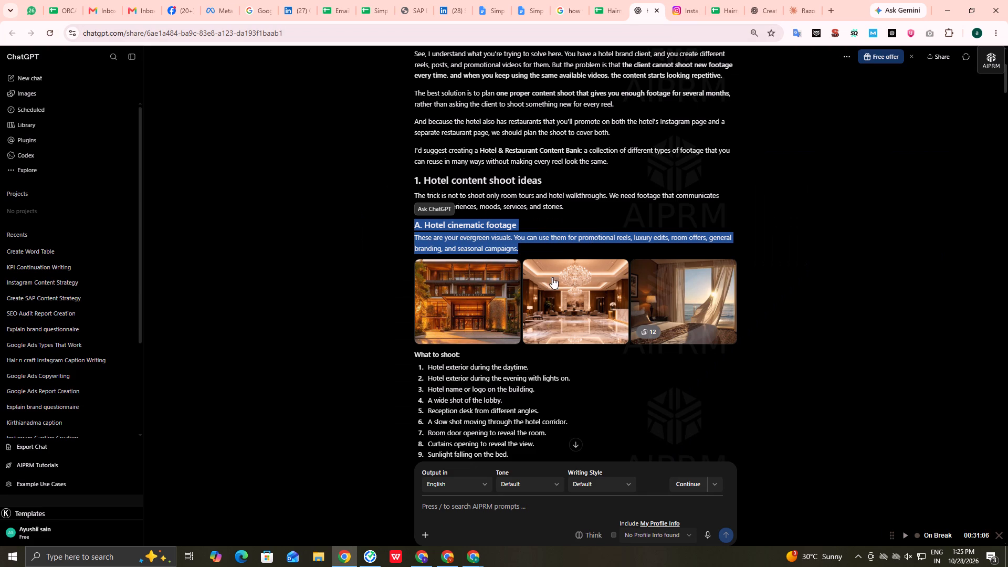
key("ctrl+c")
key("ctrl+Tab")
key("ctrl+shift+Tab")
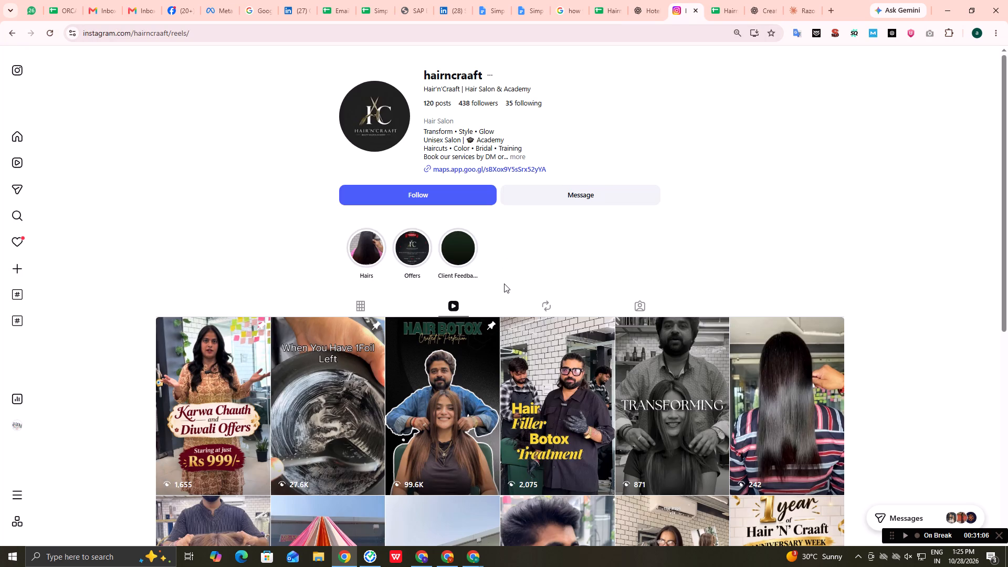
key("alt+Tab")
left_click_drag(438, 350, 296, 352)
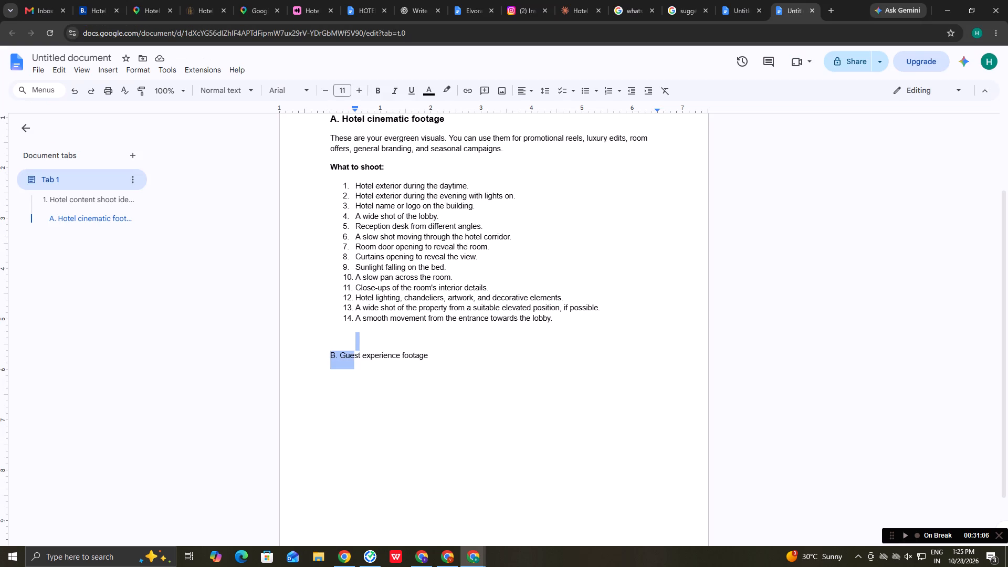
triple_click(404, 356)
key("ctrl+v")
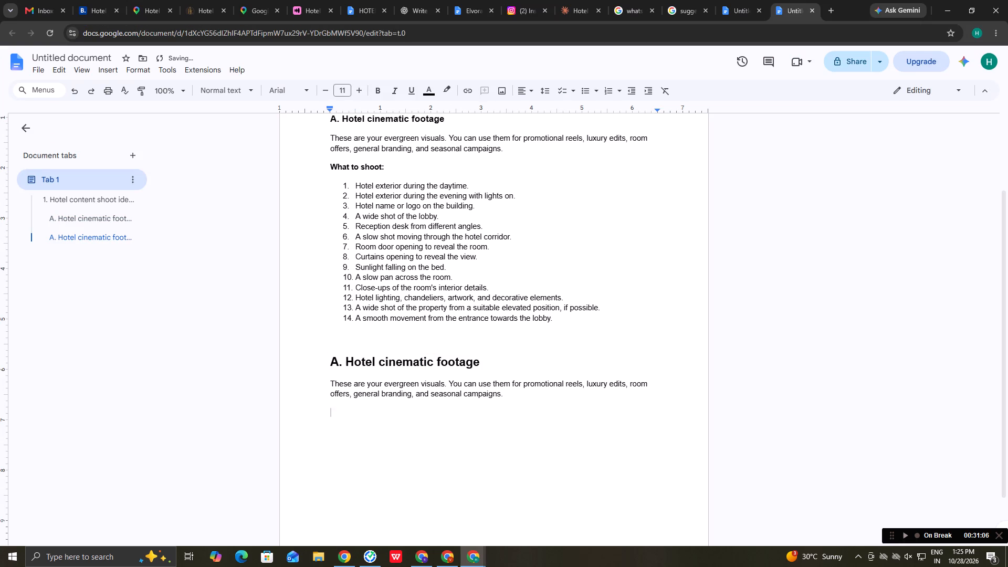
Copy the "B. Guest experience footage" heading and its description from ChatGPT, and paste them over the duplicate "A. Hotel cinematic footage" section.
key("alt+Tab")
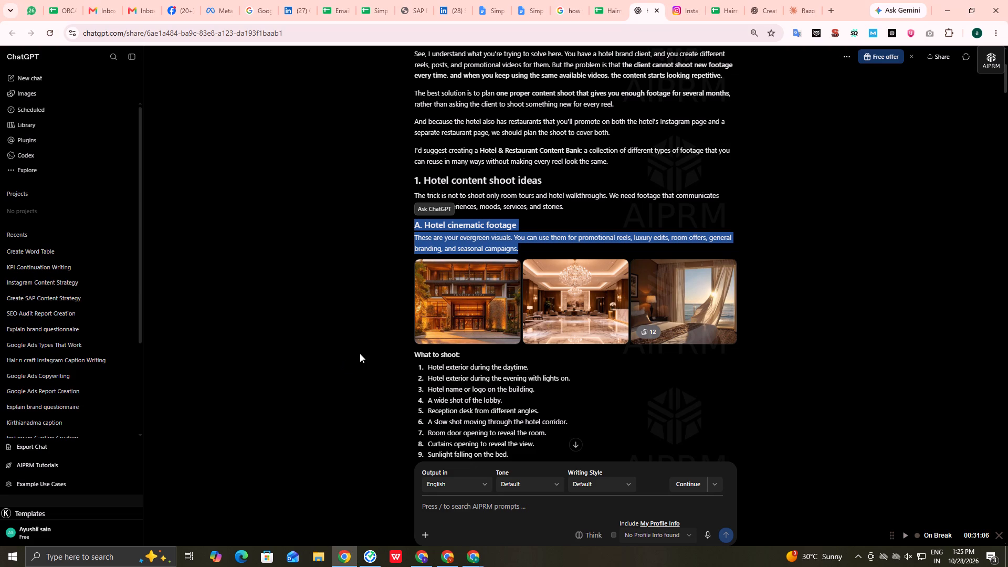
key("ctrl+c")
scroll(471, 323, "down", 3)
scroll(471, 323, "up", 1)
scroll(471, 323, "down", 3)
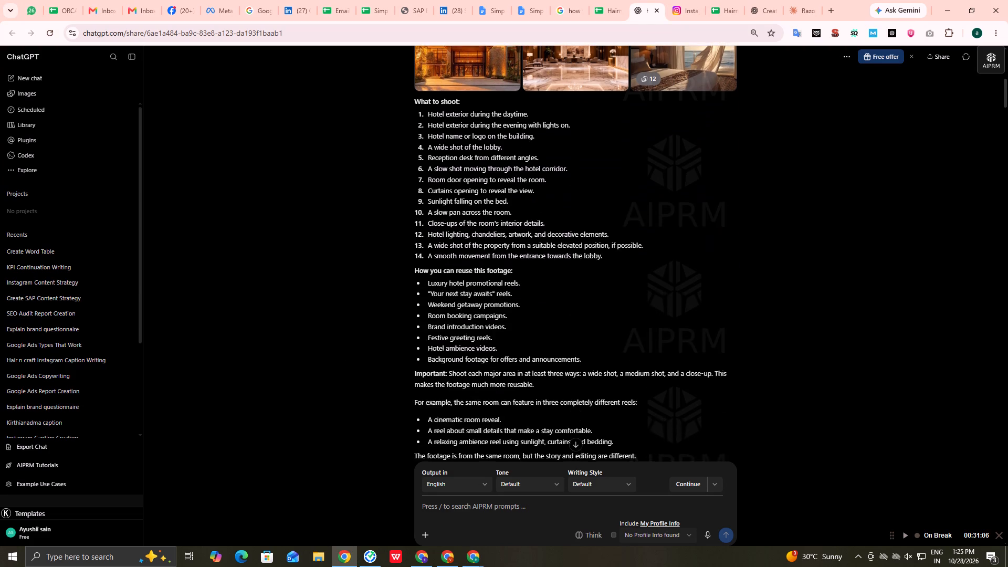
scroll(471, 323, "down", 2)
scroll(431, 337, "down", 2)
left_click_drag(501, 293, 371, 281)
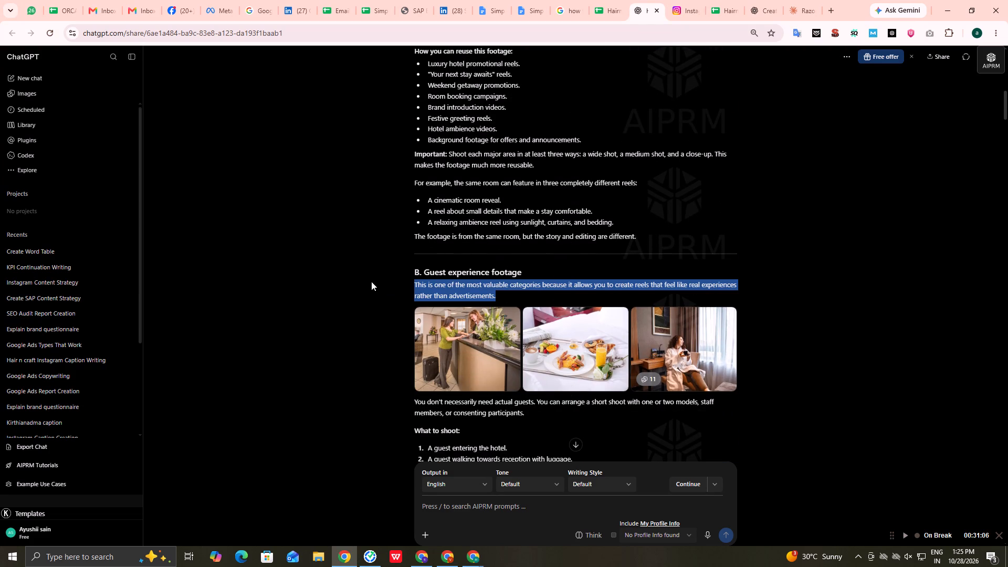
left_click_drag(371, 281, 380, 273)
key("ctrl+c")
key("ctrl+Tab")
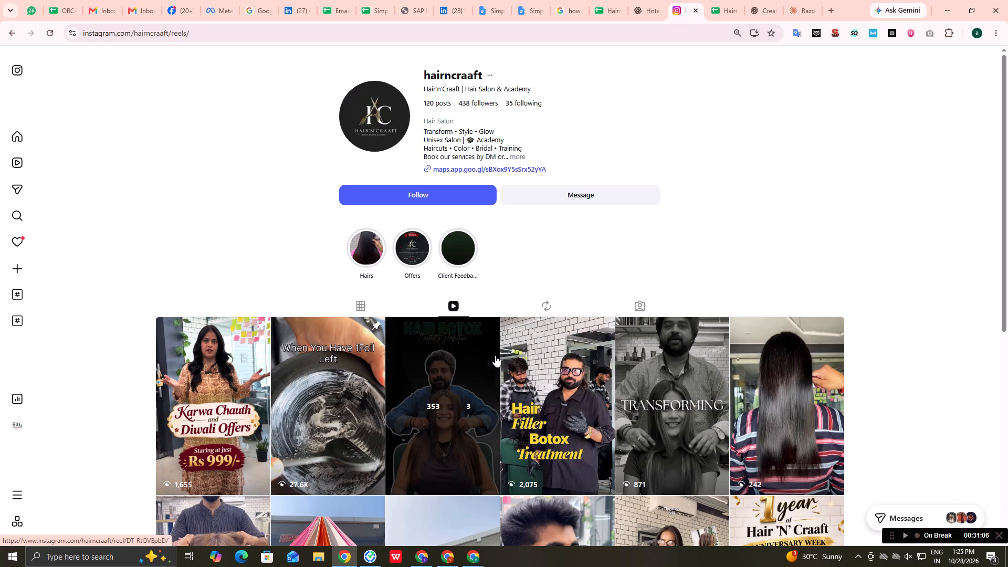
key("ctrl+shift+Tab")
key("alt+Tab")
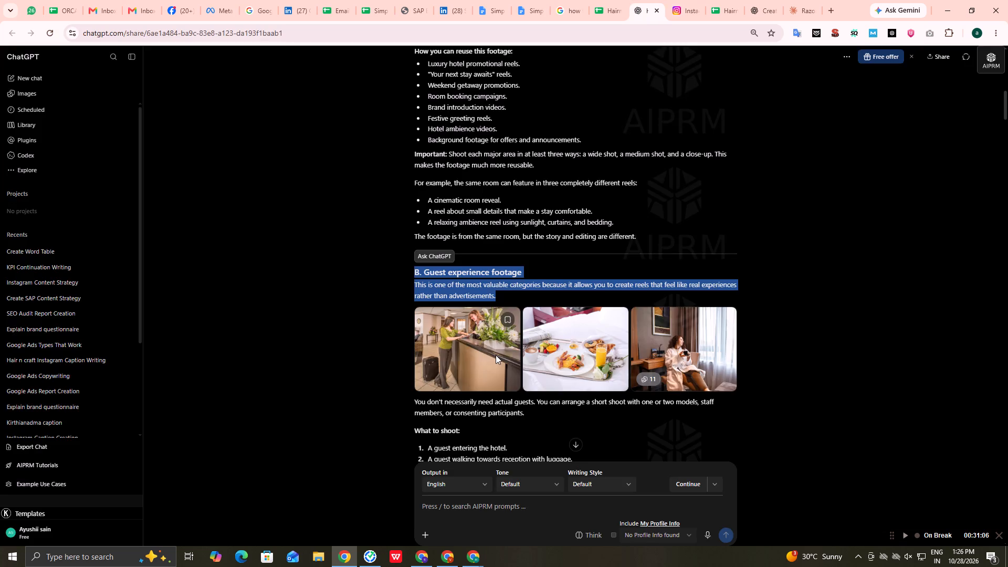
scroll(496, 355, "down", 1)
left_click_drag(510, 346, 177, 285)
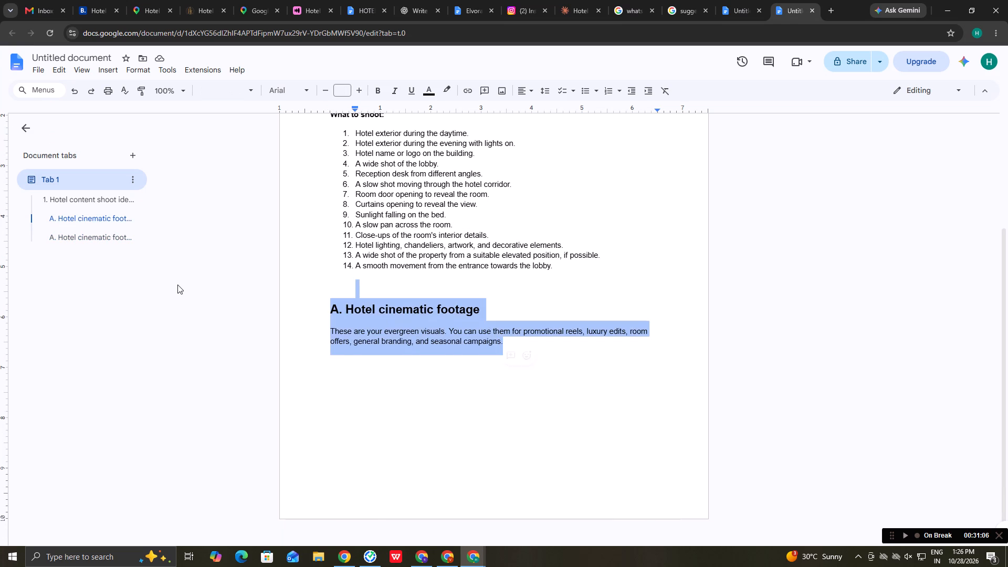
key("ctrl+v")
Copy the 15-item "What to shoot:" list for guest experience footage from ChatGPT and paste it below section B's description.
key("alt+Tab")
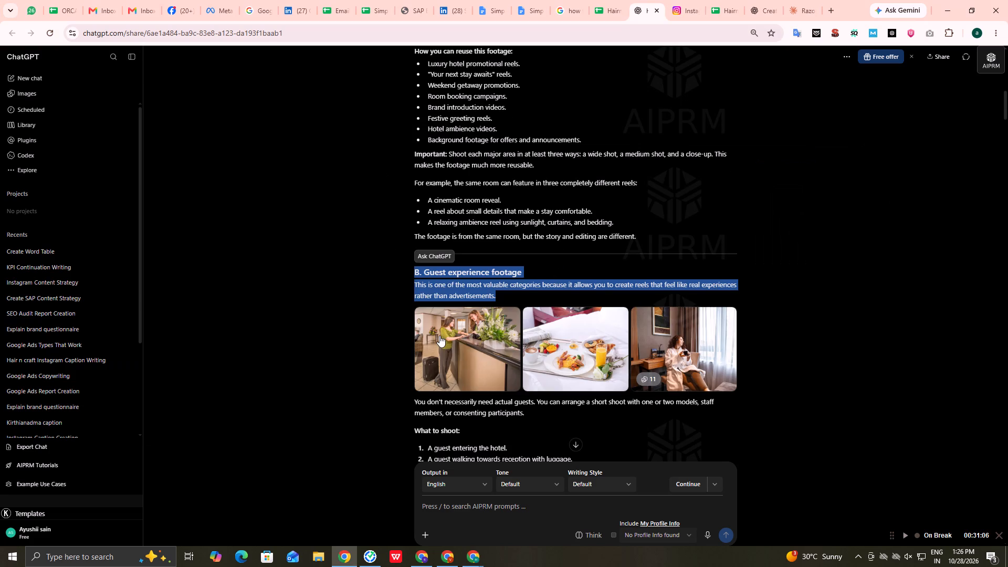
scroll(519, 371, "down", 4)
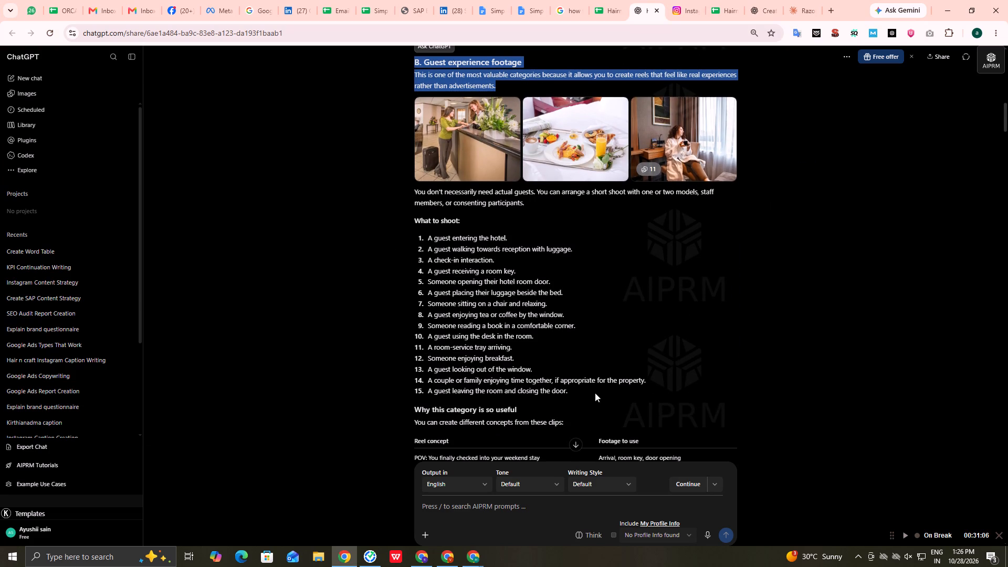
left_click_drag(575, 388, 392, 222)
key("ctrl+c")
key("alt+Tab")
key("ctrl+v")
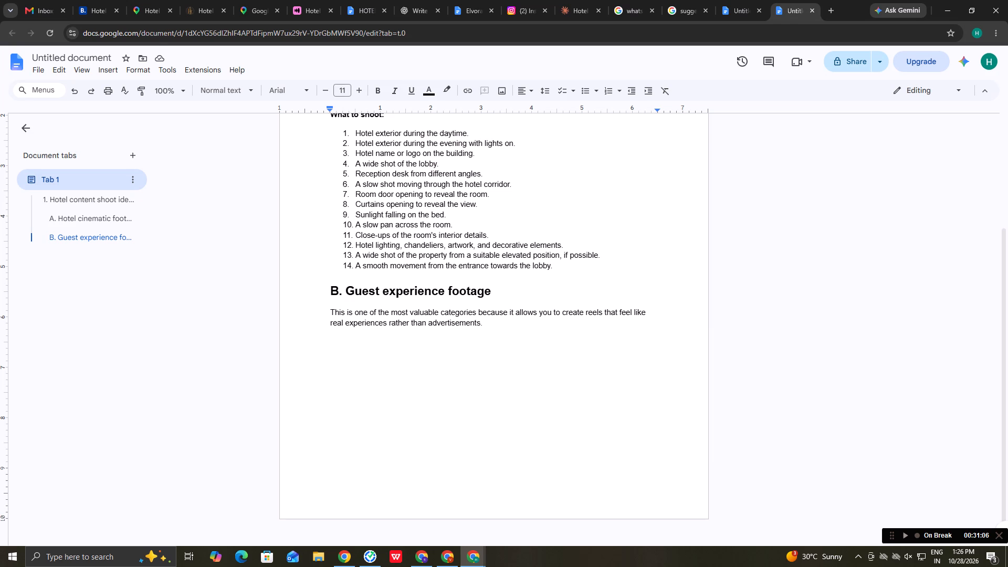
scroll(441, 332, "up", 1)
scroll(441, 332, "down", 1)
Copy the "C. Hotel staff and behind-the-scenes footage" heading and its description from ChatGPT, and paste them below section B's list.
key("alt+Tab")
scroll(442, 325, "down", 6)
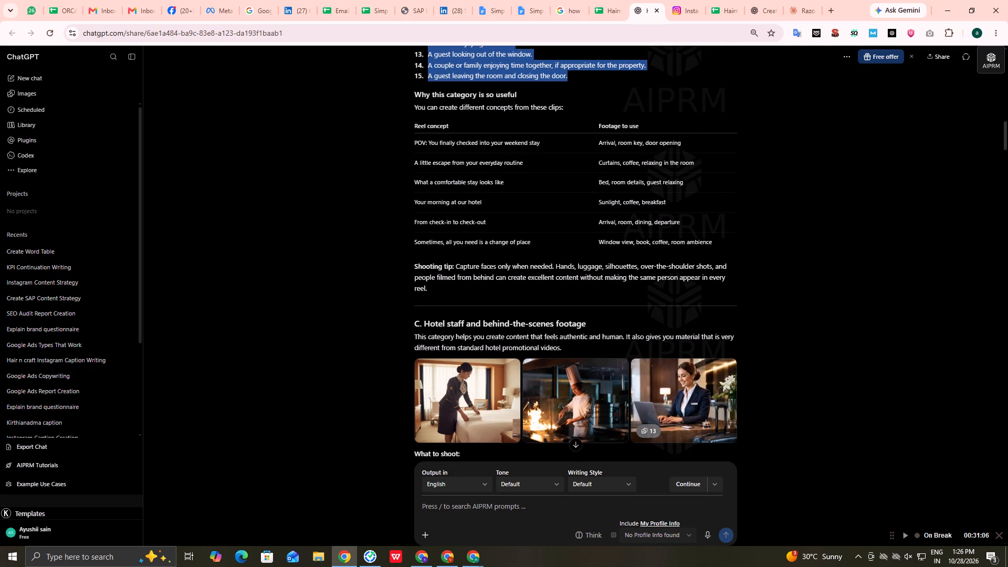
scroll(478, 323, "down", 1)
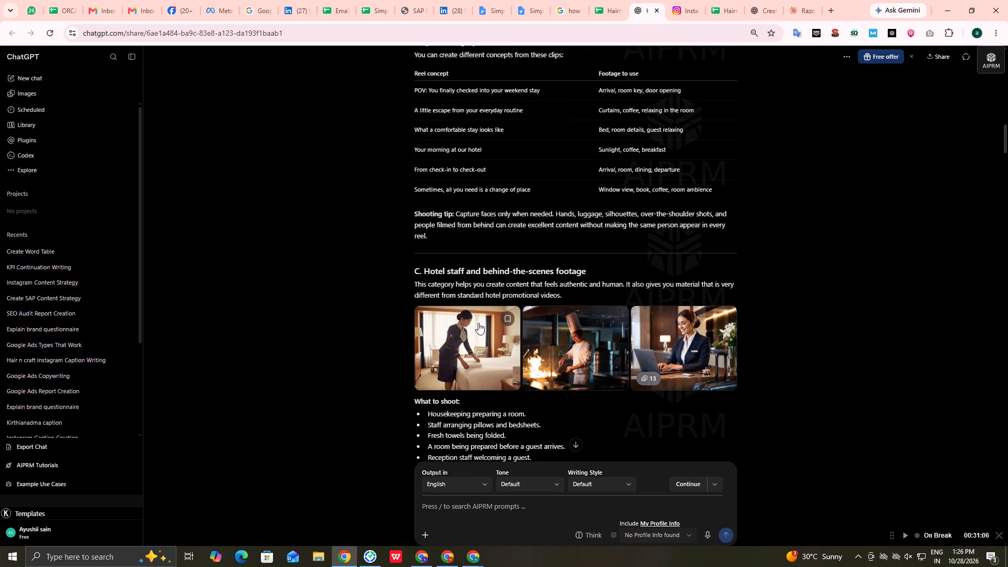
left_click_drag(585, 270, 395, 276)
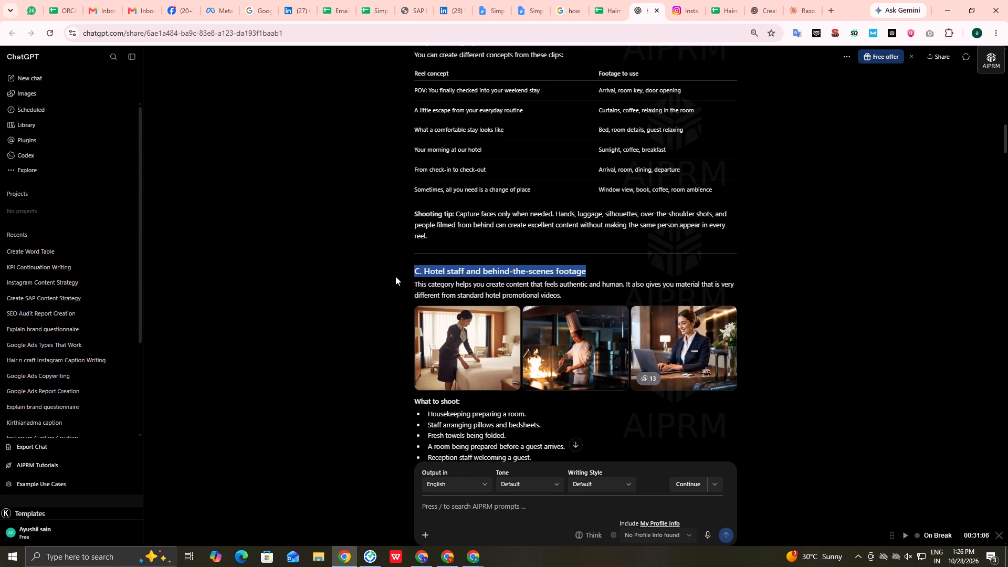
left_click_drag(395, 276, 396, 275)
left_click_drag(562, 299, 392, 267)
key("ctrl+c")
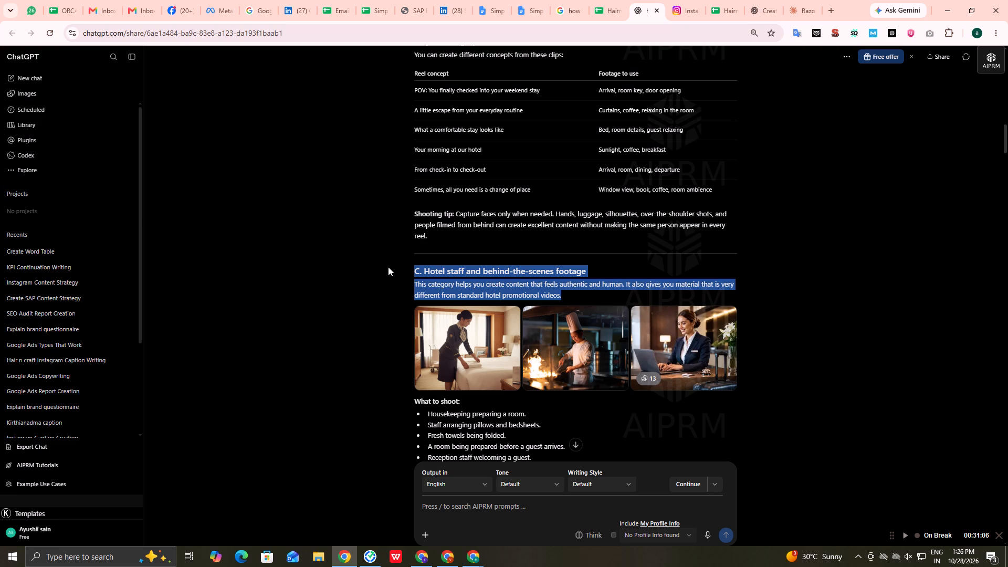
key("alt+Tab")
scroll(469, 412, "down", 4)
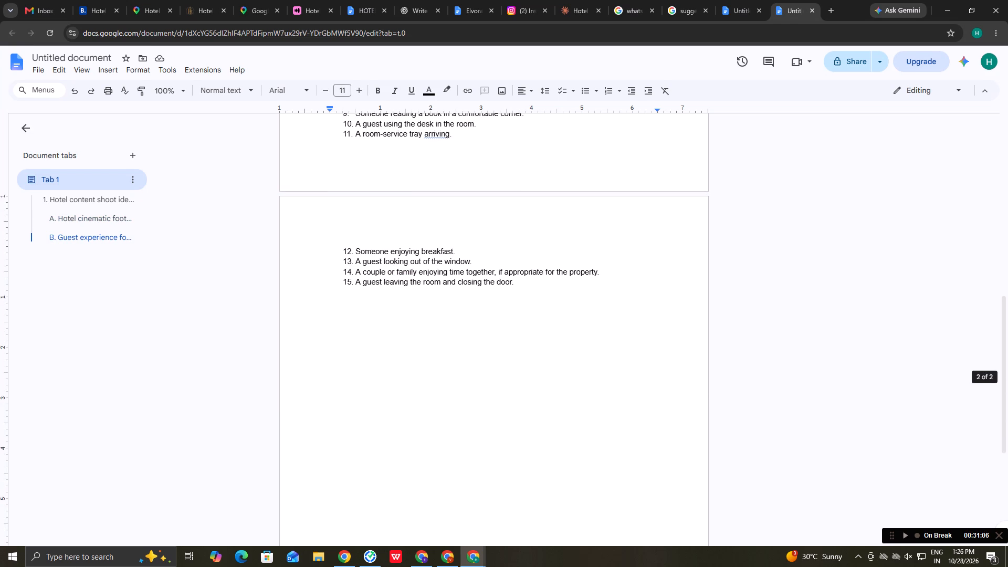
key("ctrl+v")
Copy the bulleted "What to shoot:" list for hotel staff footage from ChatGPT and paste it below section C's description.
key("alt+Tab")
scroll(470, 390, "down", 2)
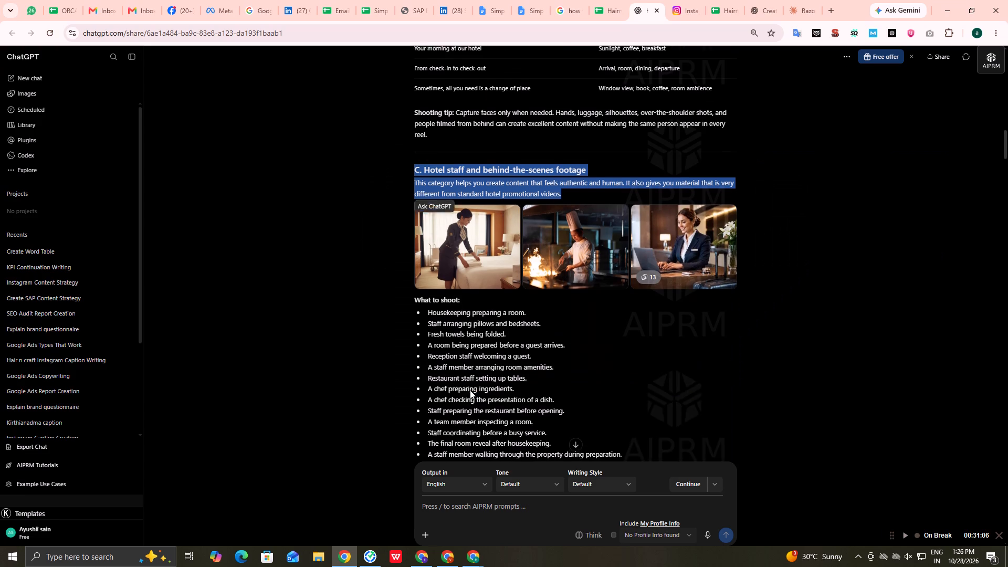
scroll(470, 390, "down", 2)
left_click_drag(635, 352, 401, 197)
left_click(569, 296)
left_click_drag(637, 350, 362, 194)
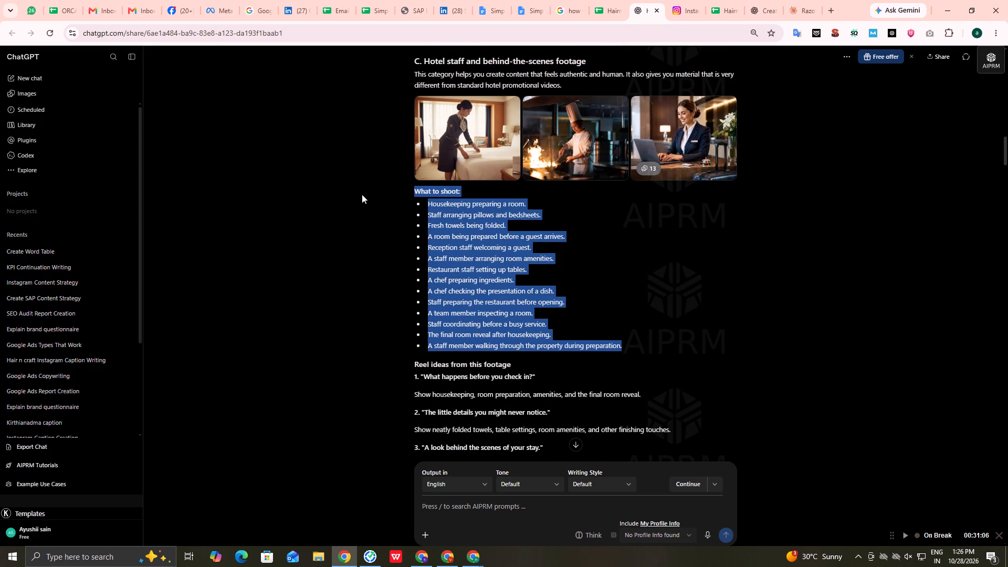
key("ctrl+c")
key("alt+Tab")
key("ctrl+v")
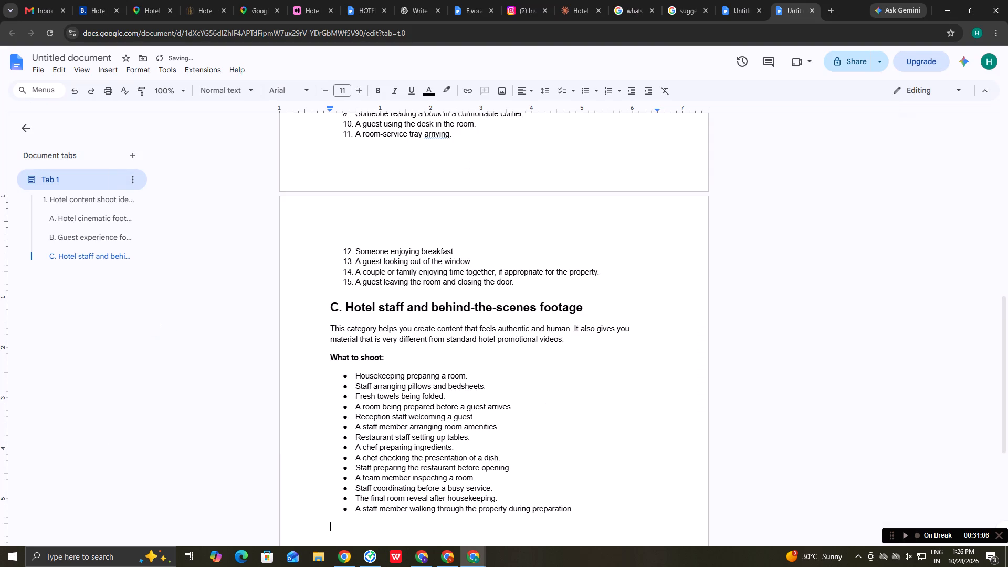
Copy the "2. Restaurant content shoot ideas" heading from ChatGPT and paste it below the hotel staff footage list in the document.
key("alt+Tab")
scroll(531, 369, "down", 8)
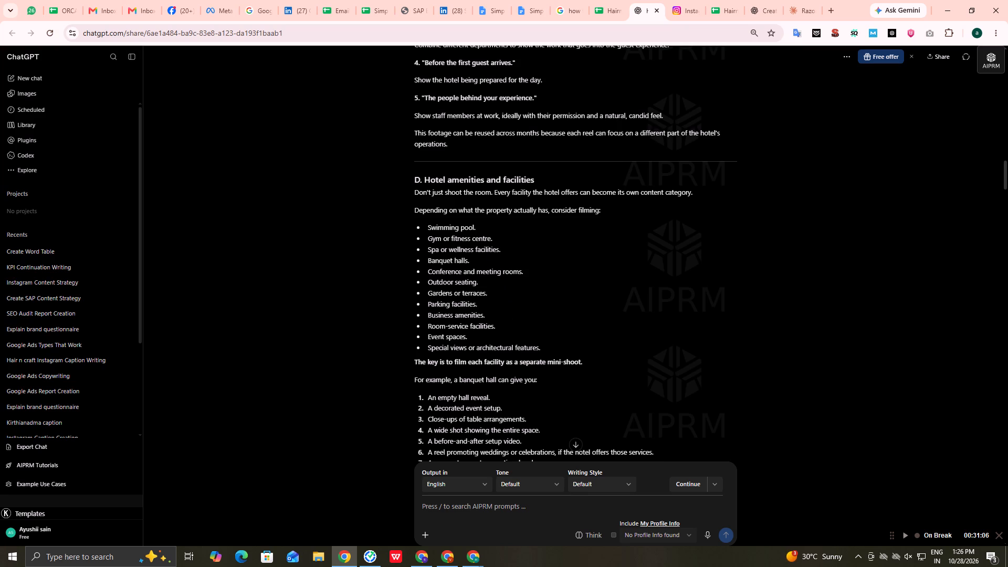
scroll(515, 366, "down", 1)
scroll(515, 366, "up", 1)
scroll(515, 366, "down", 2)
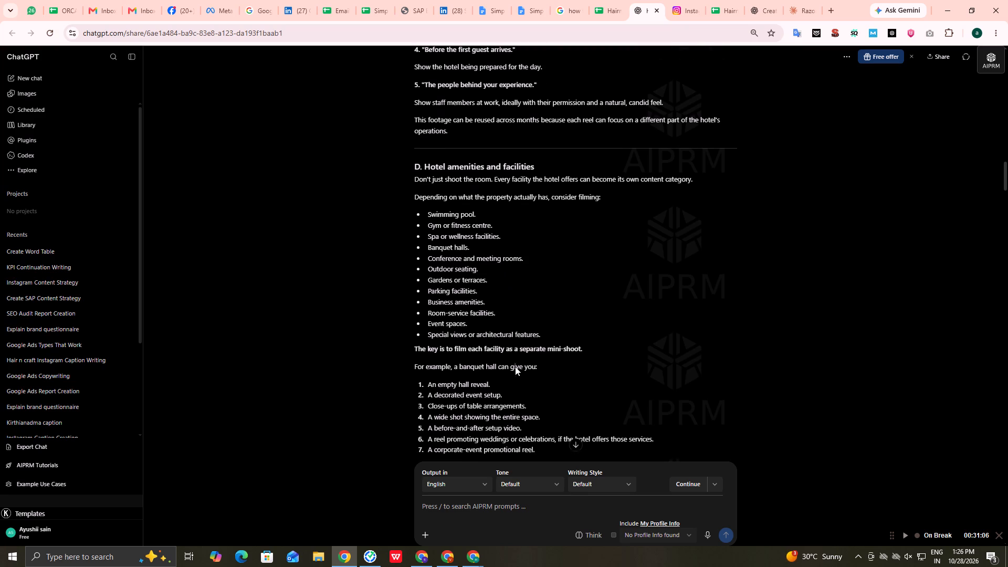
scroll(515, 366, "down", 4)
triple_click(499, 196)
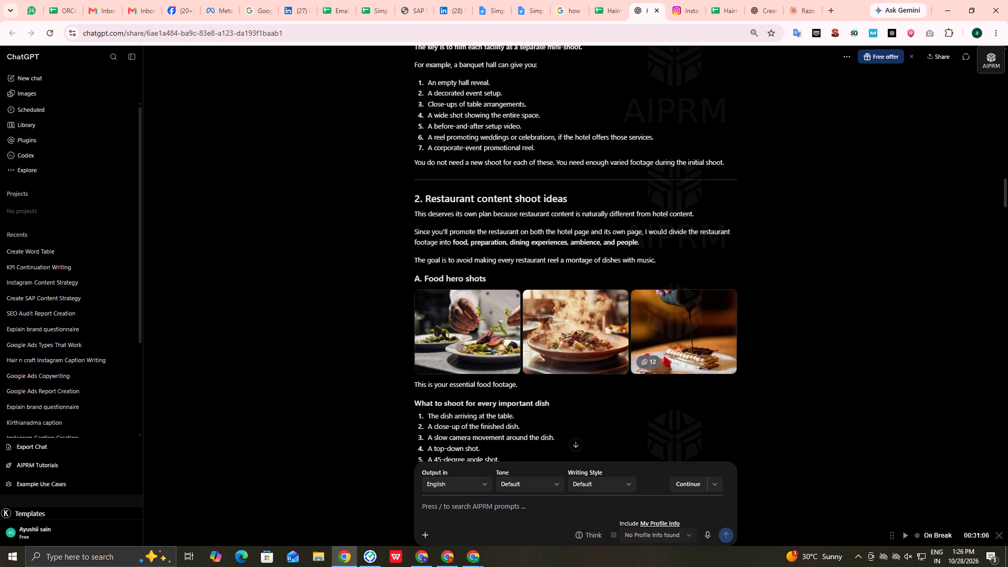
key("ctrl+c")
key("alt+Tab")
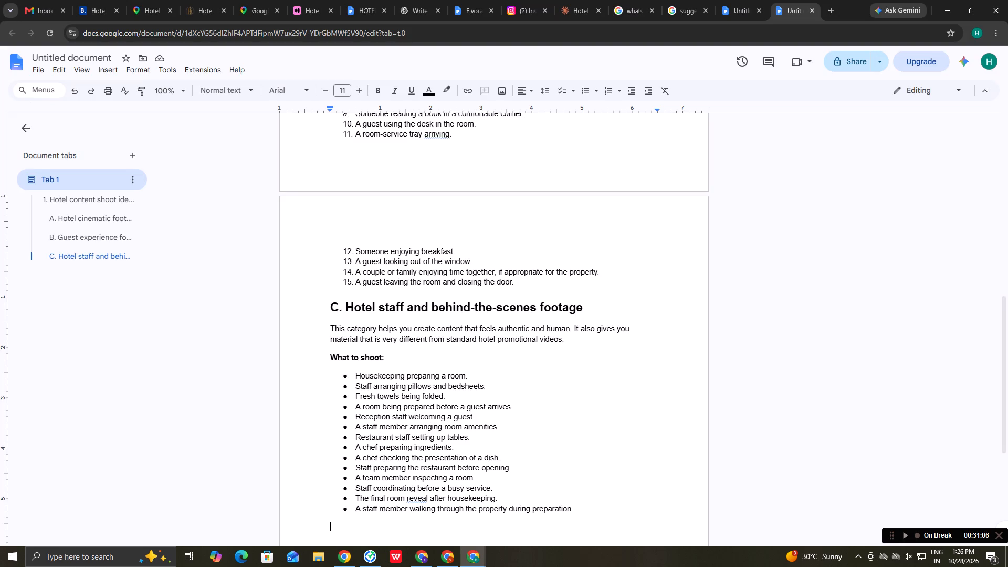
scroll(443, 404, "down", 3)
key("ctrl+v")
Copy the "A. Food hero shots" heading from ChatGPT and paste it below the restaurant content shoot ideas heading.
key("alt+Tab")
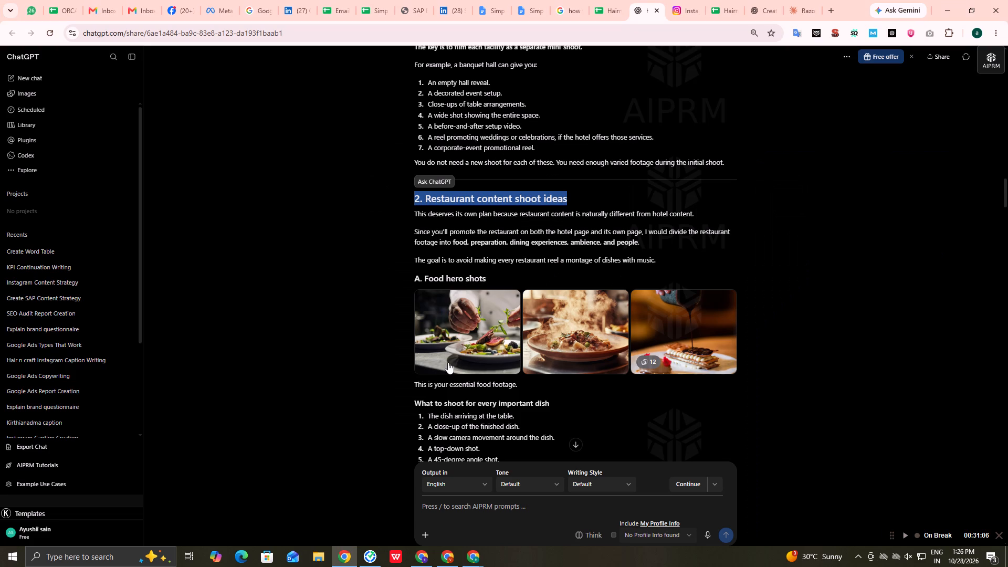
scroll(450, 337, "down", 2)
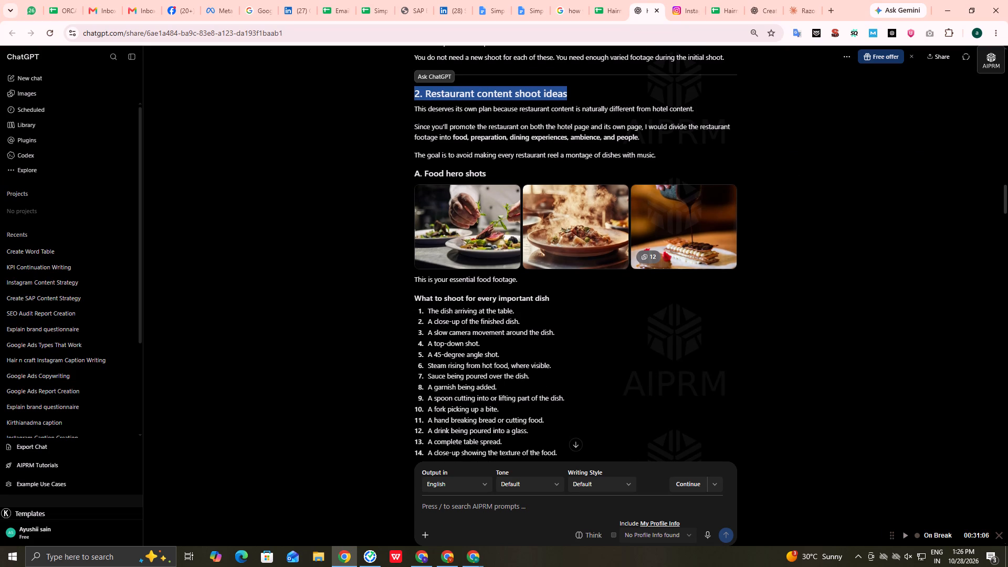
left_click_drag(493, 170, 395, 171)
key("ctrl+c")
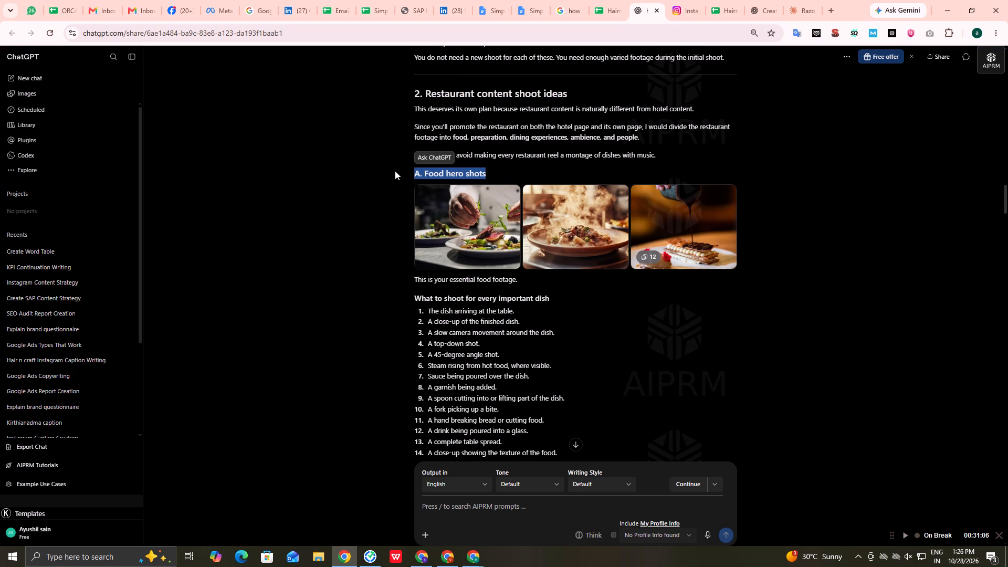
key("alt+Tab")
key("ctrl+v")
Copy the 14-item "What to shoot for every important dish" list and its closing note, and paste them on a new line below "A. Food hero shots".
key("alt+Tab")
scroll(520, 360, "down", 2)
left_click_drag(569, 350, 525, 334)
left_click(554, 356)
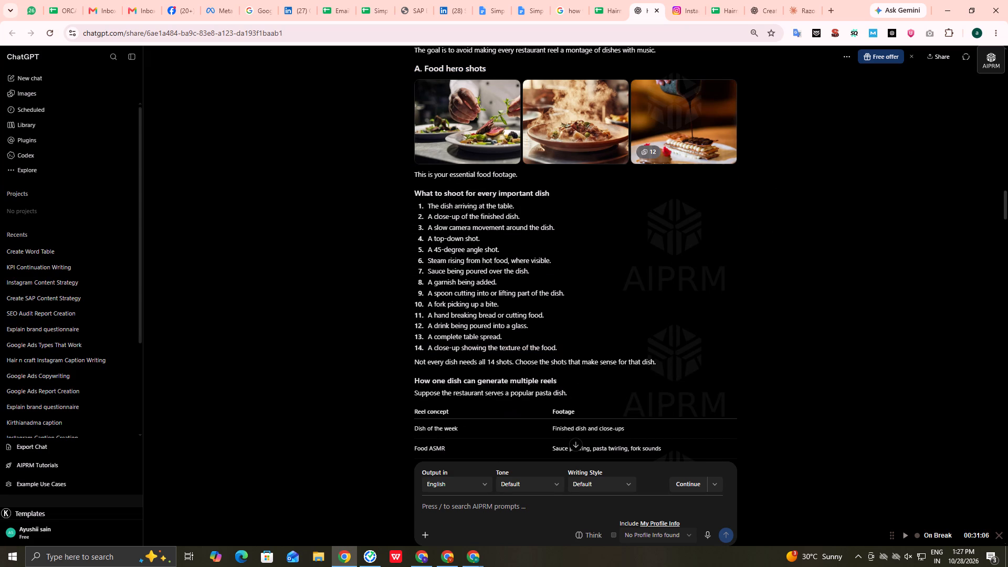
left_click_drag(660, 362, 387, 215)
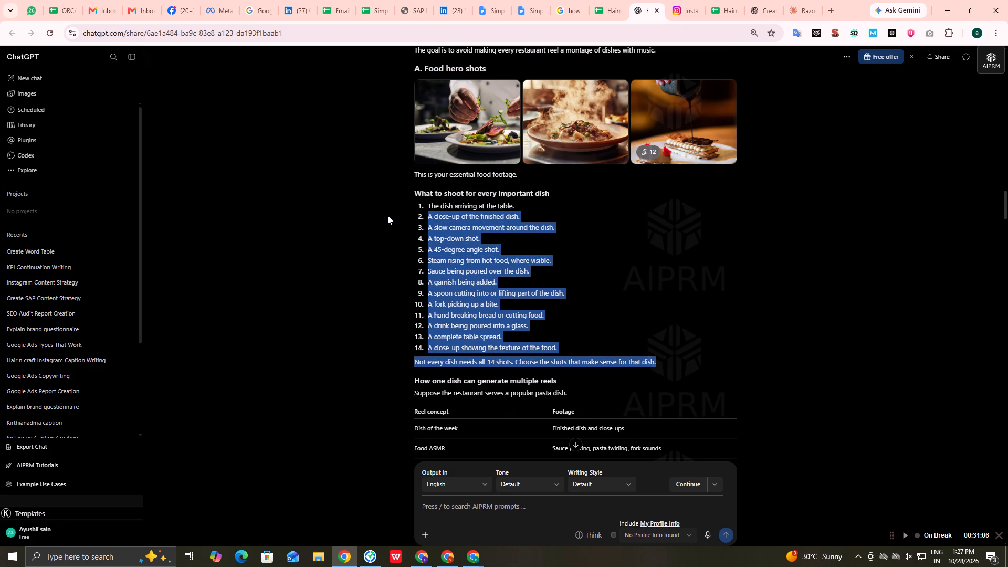
left_click_drag(387, 215, 404, 196)
key("ctrl+c")
key("alt+Tab")
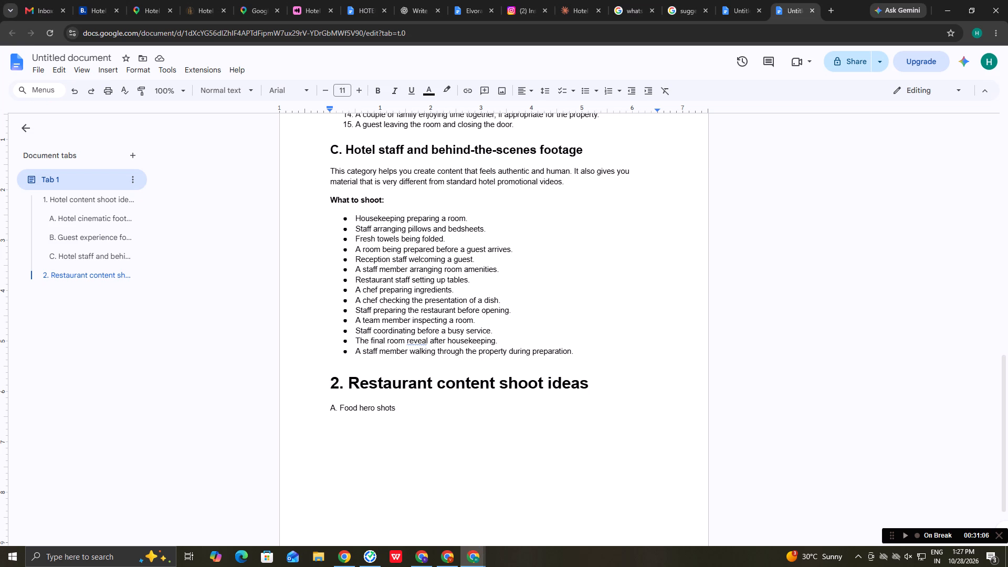
key("Return")
key("ctrl+v")
Copy the "B. Kitchen and food preparation footage" heading from ChatGPT and paste it below the note about choosing shots for each dish.
key("alt+Tab")
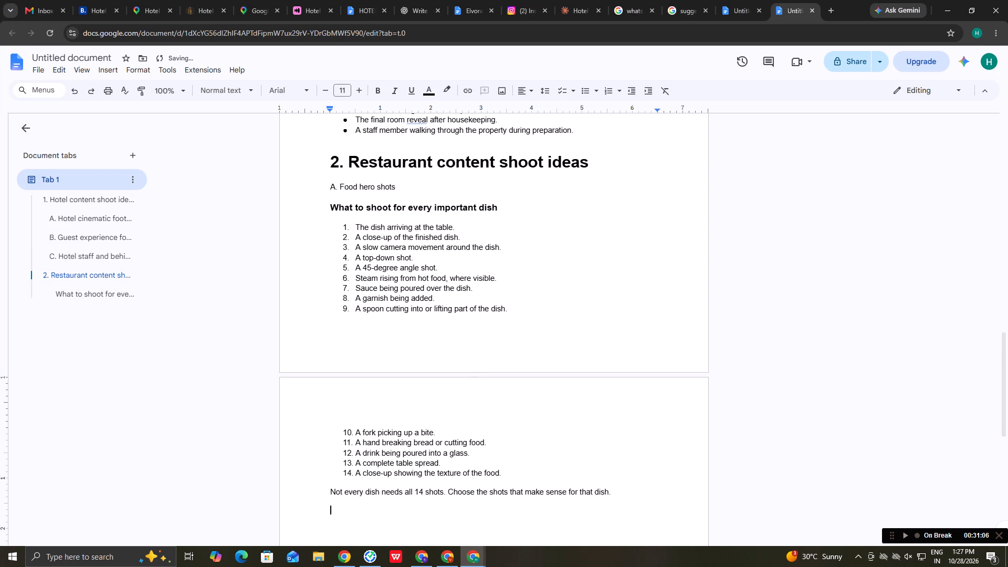
scroll(461, 432, "down", 6)
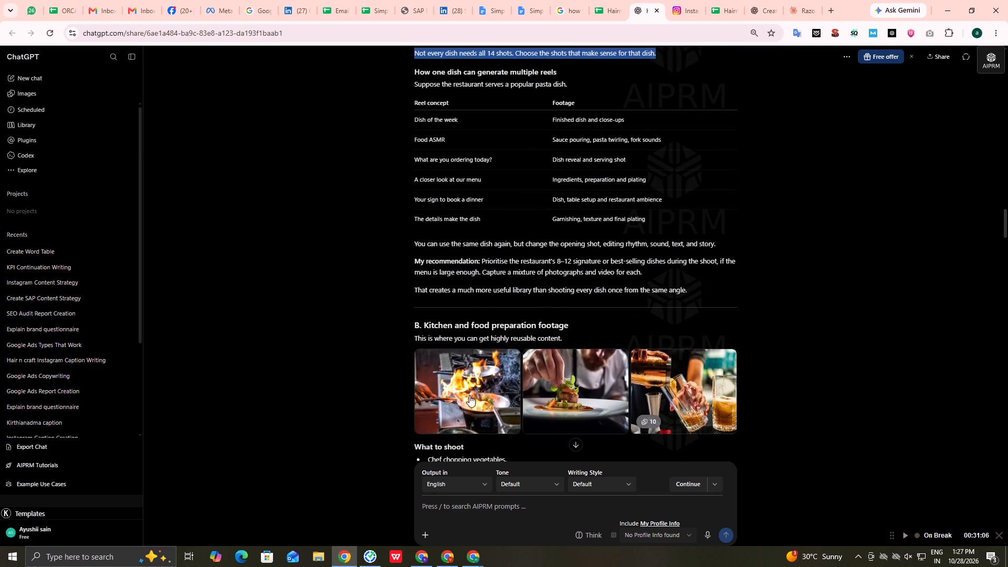
triple_click(463, 318)
key("ctrl+c")
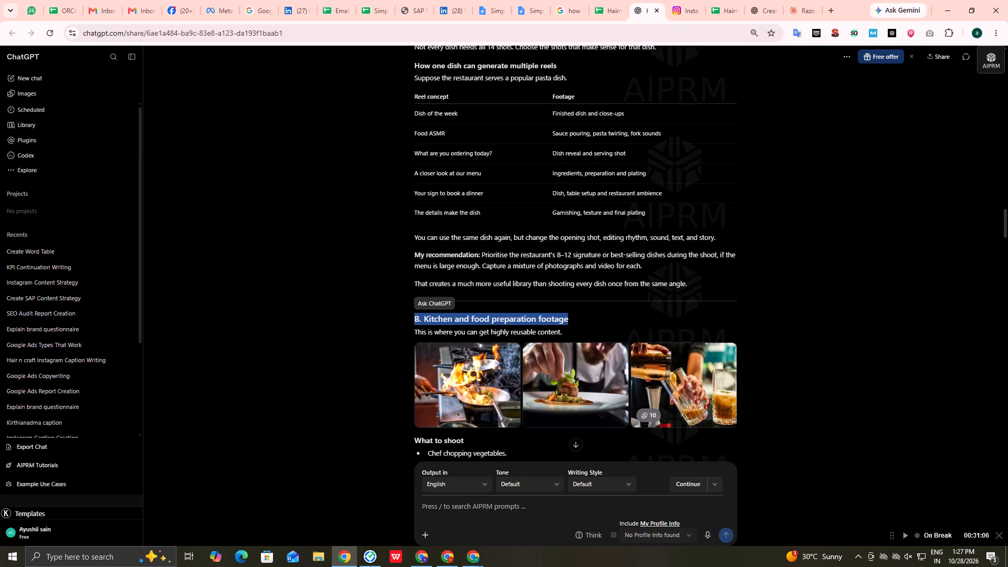
key("alt+Tab")
scroll(417, 437, "down", 1)
key("ctrl+v")
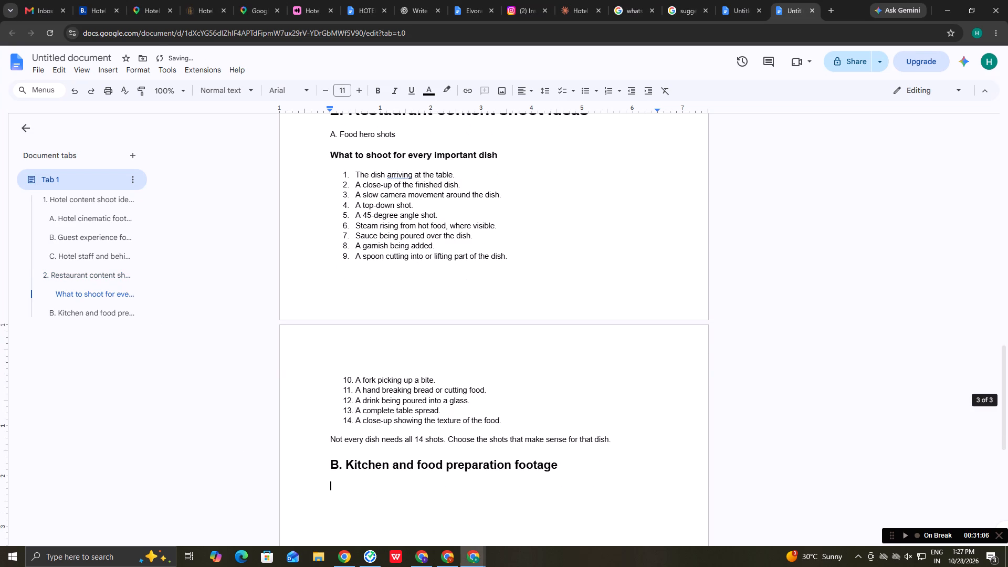
Copy the bulleted "What to shoot" list for kitchen and food preparation from ChatGPT and paste it below that section's heading.
key("alt+Tab")
scroll(536, 350, "down", 3)
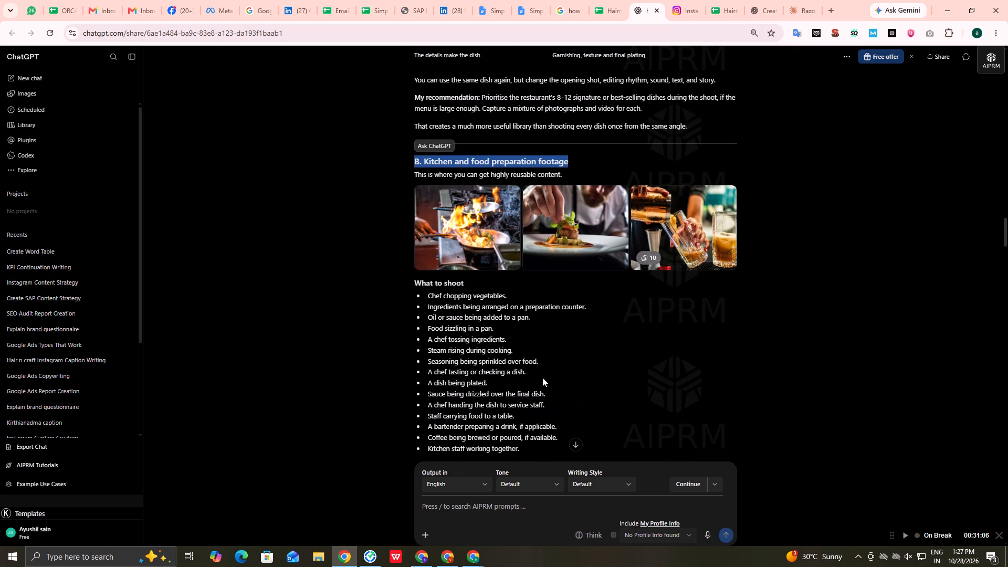
scroll(503, 422, "down", 2)
left_click_drag(531, 343, 383, 234)
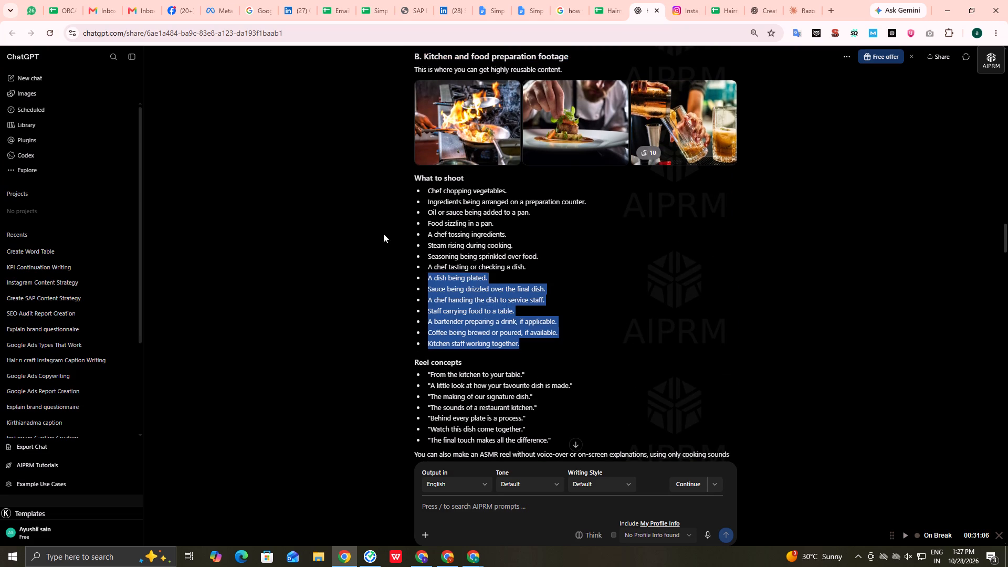
left_click_drag(383, 234, 382, 180)
key("ctrl+c")
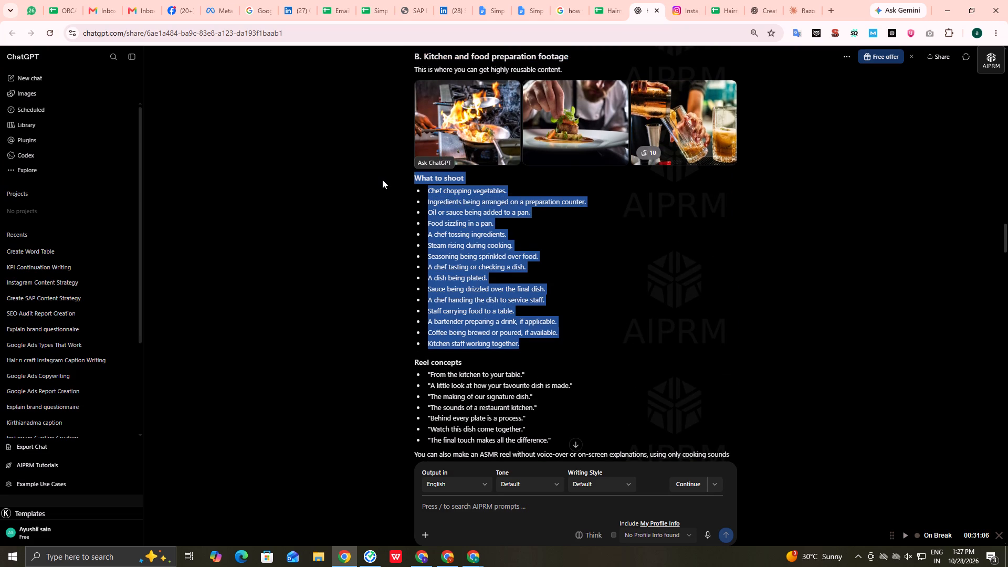
key("alt+Tab")
key("ctrl+v")
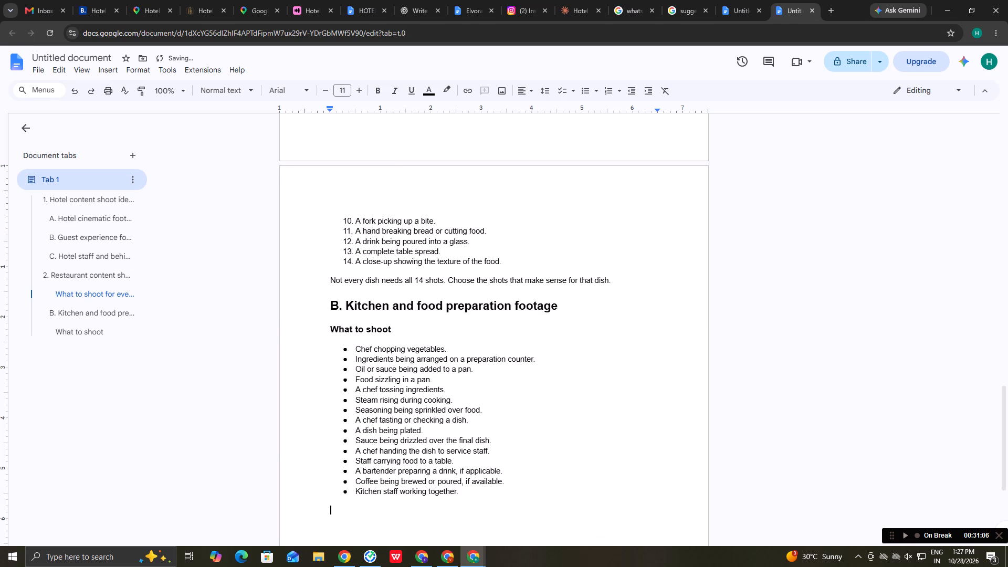
Select and copy the "C. Restaurant ambience and dining experience" heading in the ChatGPT answer.
key("alt+Tab")
scroll(521, 412, "down", 6)
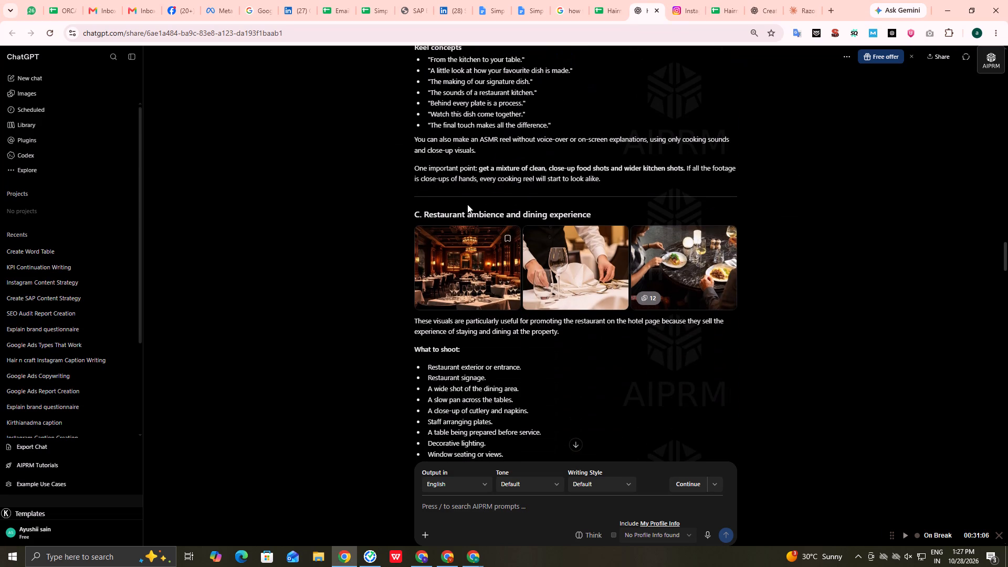
triple_click(493, 211)
key("ctrl+c")
scroll(527, 338, "down", 2)
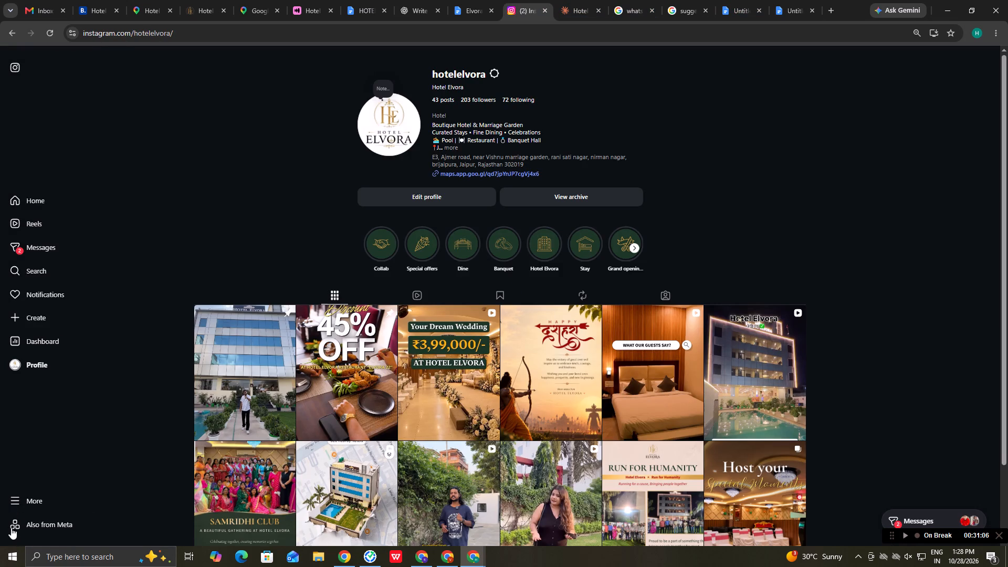
Look through Hotel Elvora's Instagram settings, including the like and share counts page, and return to the profile.
left_click(9, 497)
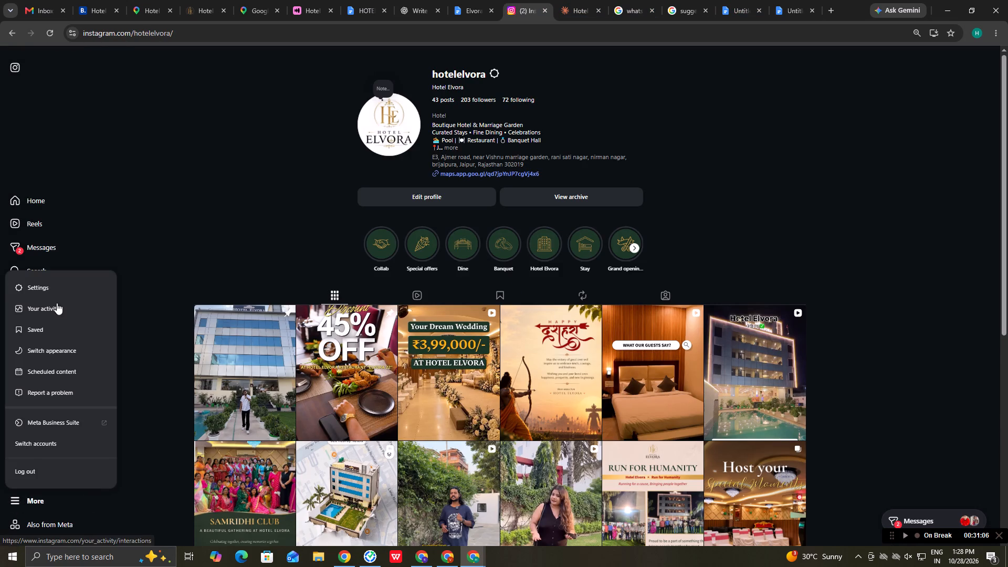
left_click(57, 279)
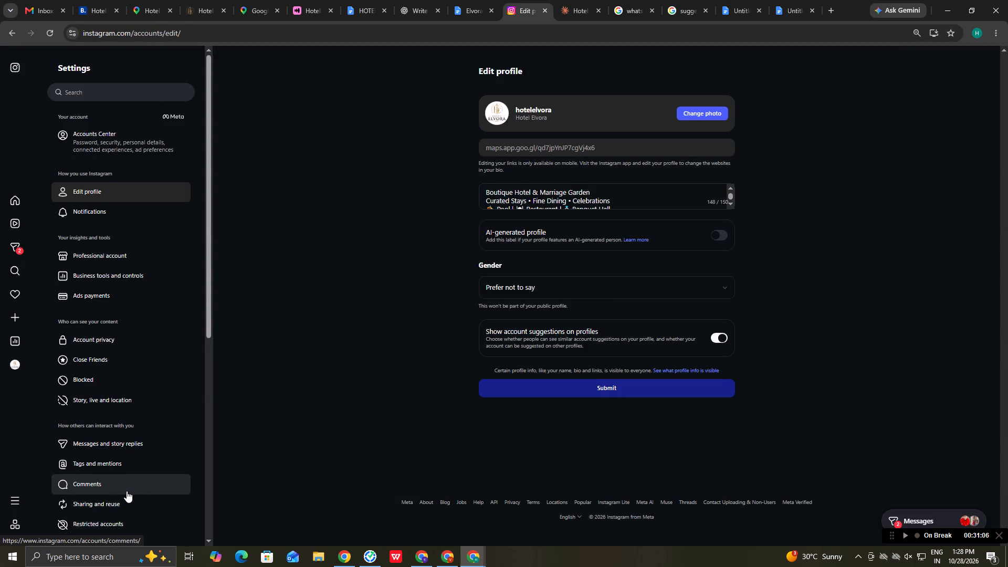
scroll(127, 491, "down", 5)
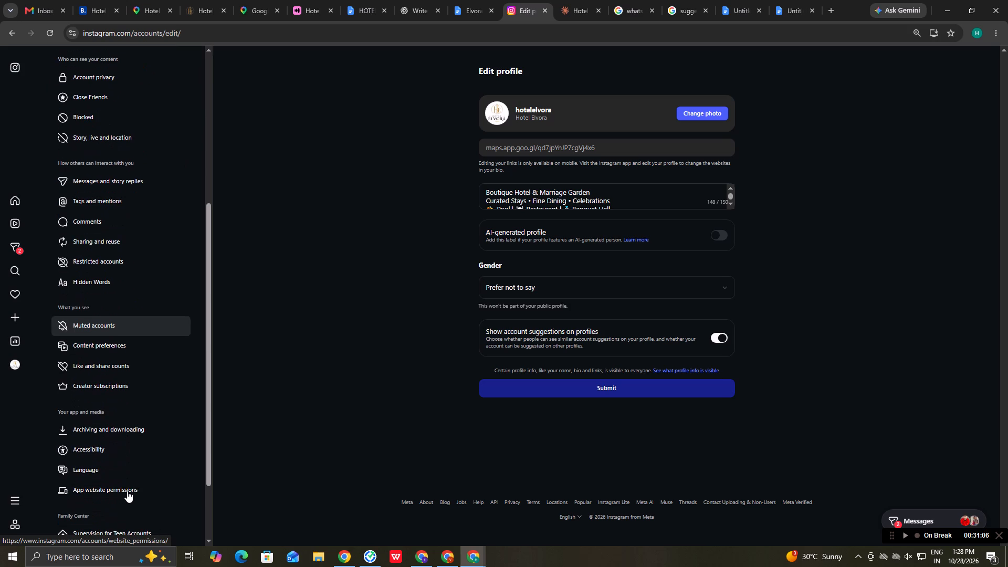
left_click(129, 365)
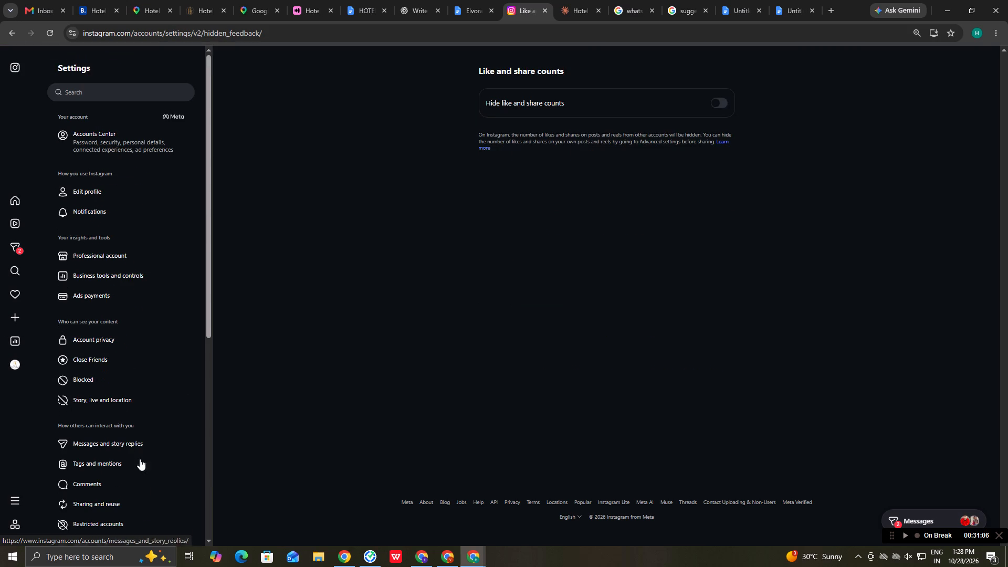
scroll(158, 486, "down", 7)
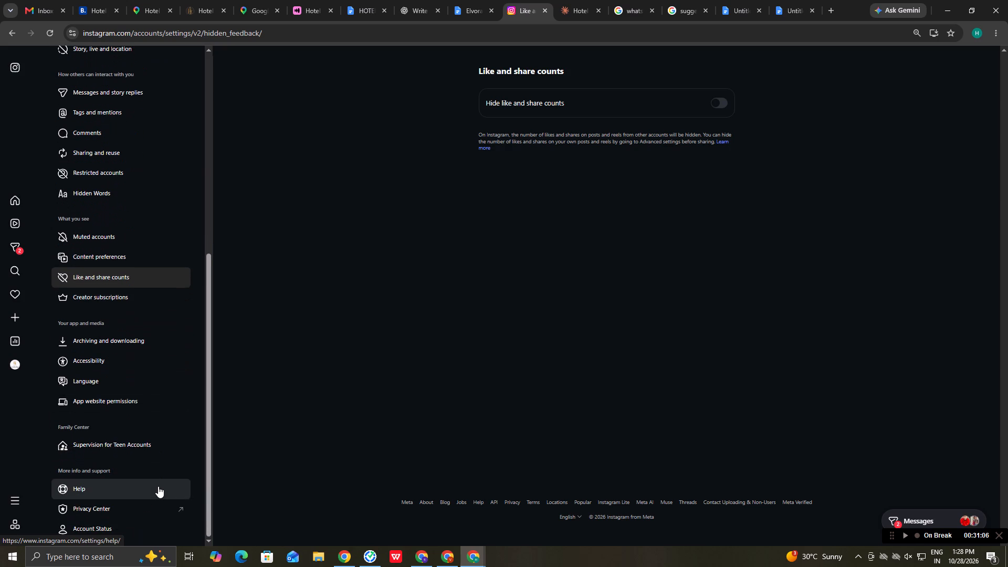
scroll(158, 486, "down", 2)
left_click(7, 28)
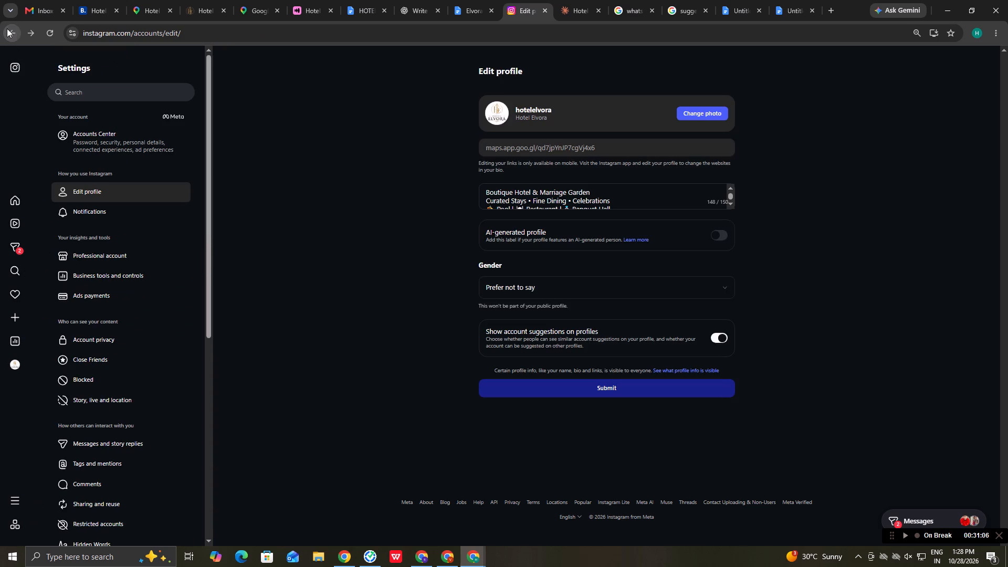
left_click(7, 28)
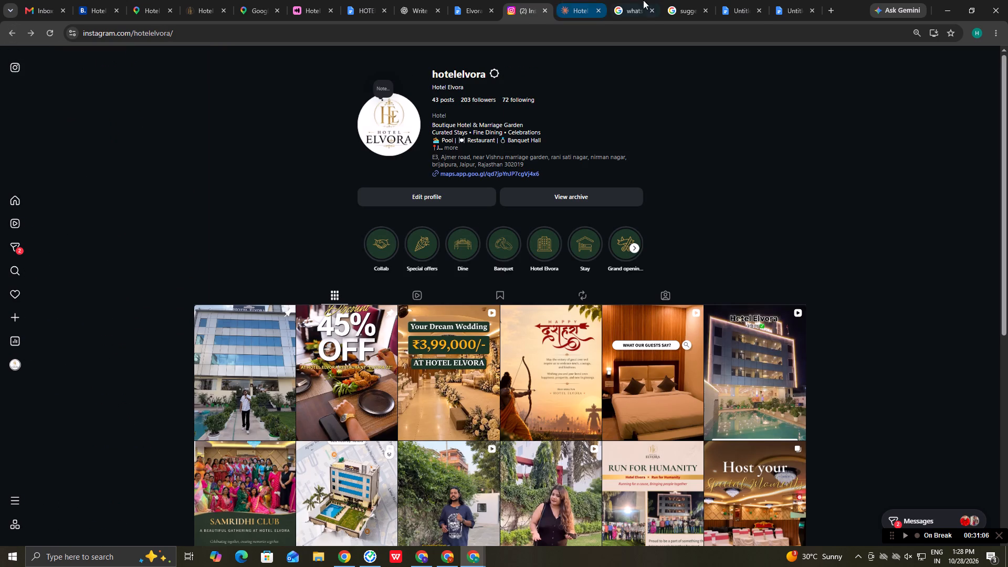
Switch back to the untitled Google Docs document containing the hotel and restaurant shoot lists.
left_click(784, 0)
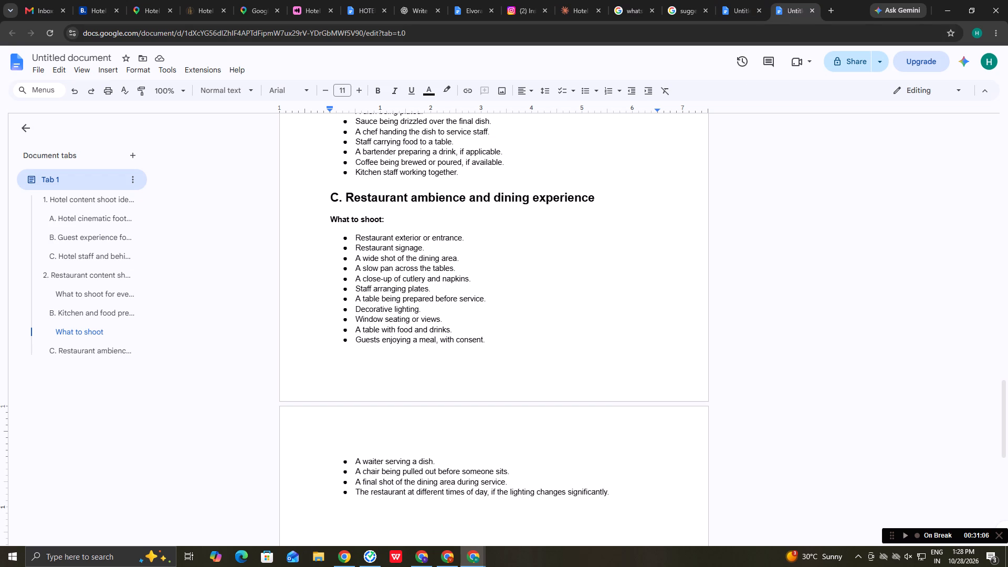
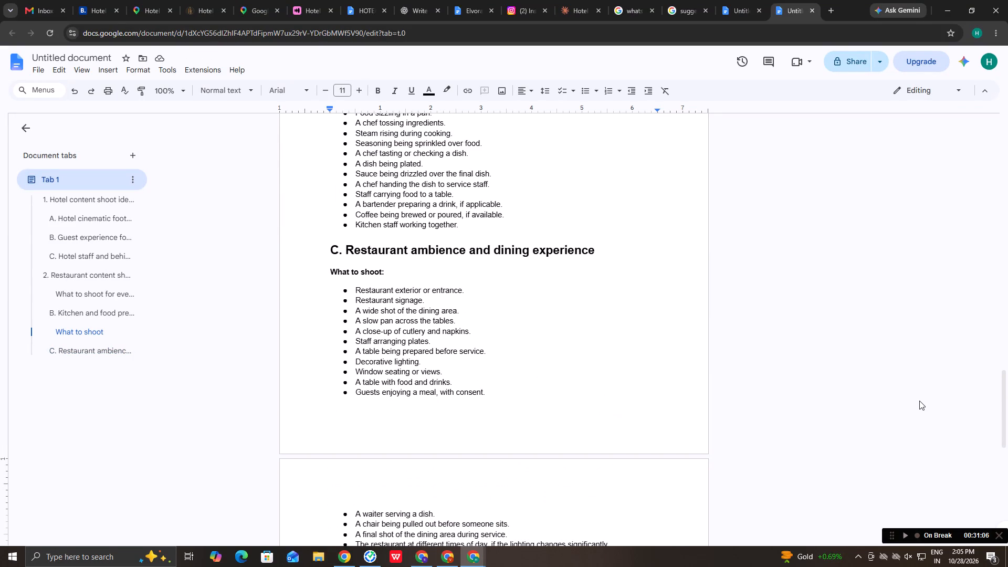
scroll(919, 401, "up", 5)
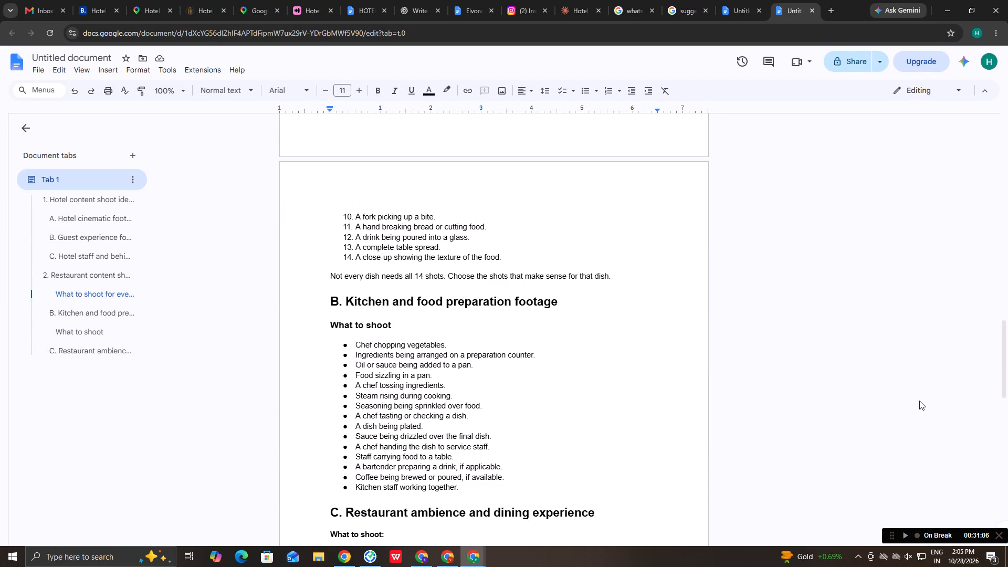
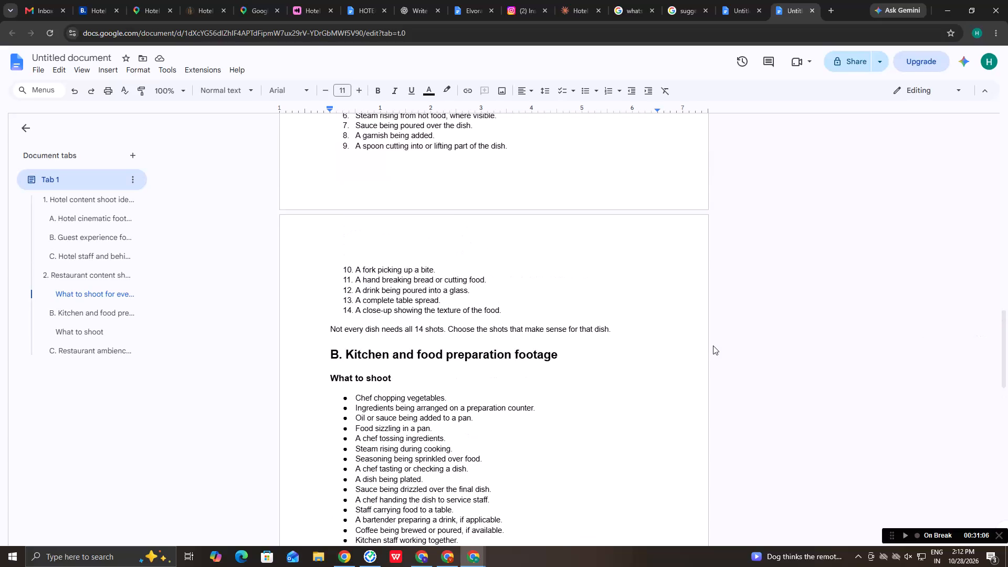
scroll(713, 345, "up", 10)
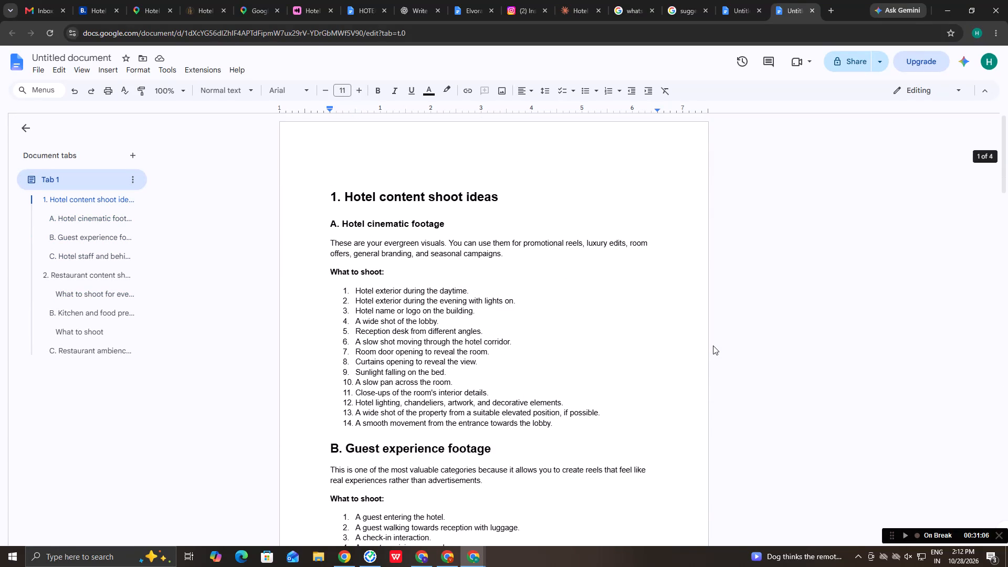
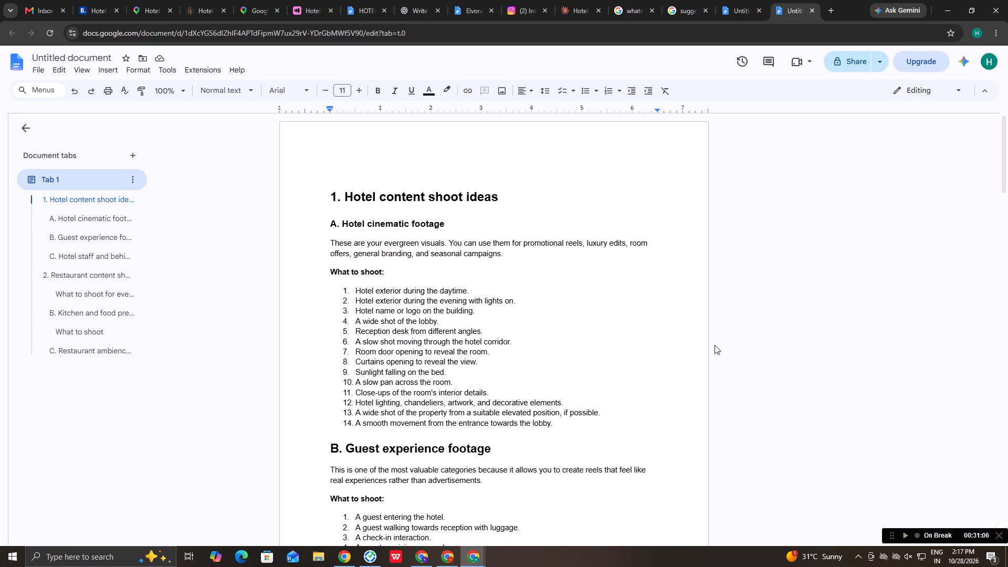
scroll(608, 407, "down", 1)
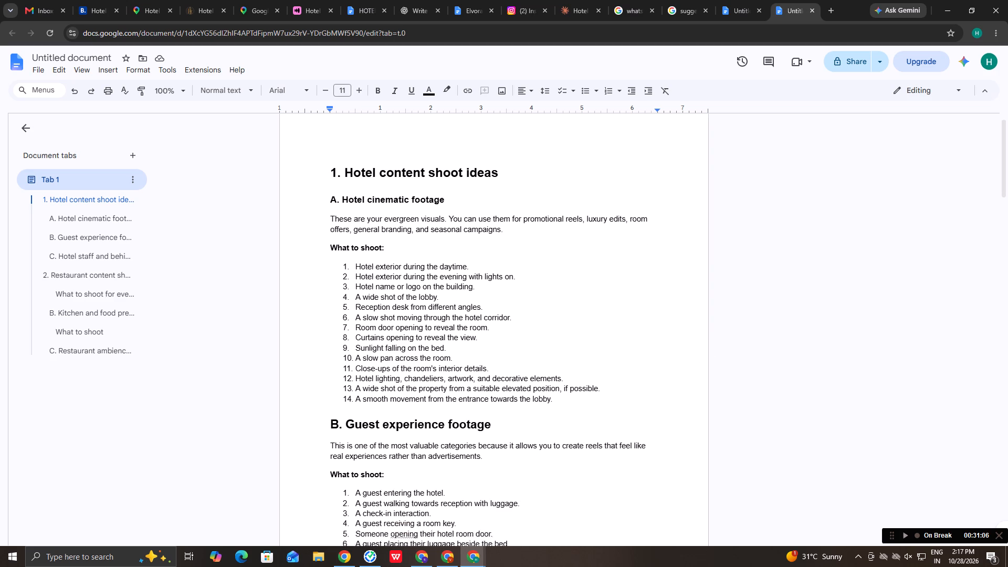
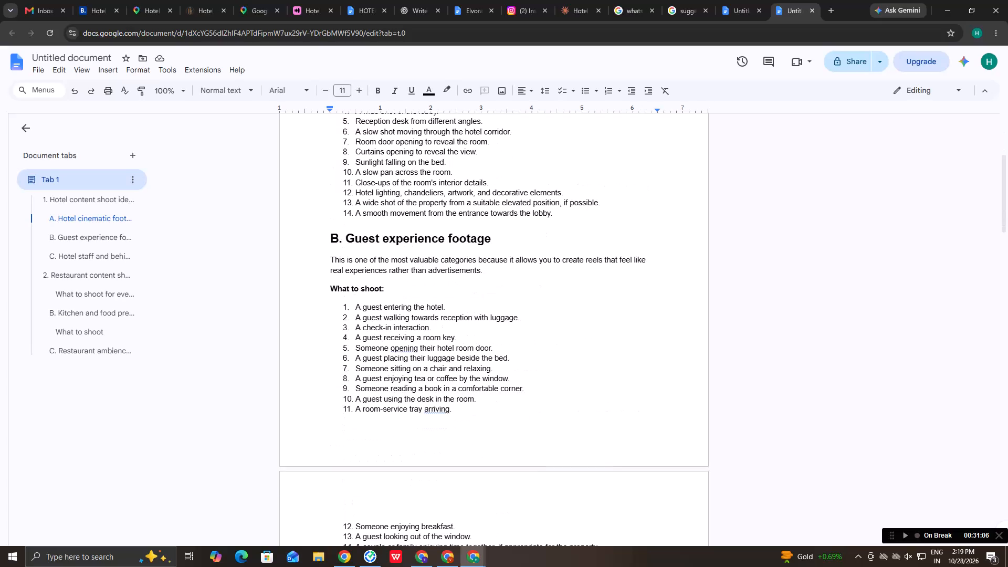
Review the document's shot lists from the guest experience section through hotel staff footage to the restaurant content shoot ideas.
scroll(611, 405, "down", 3)
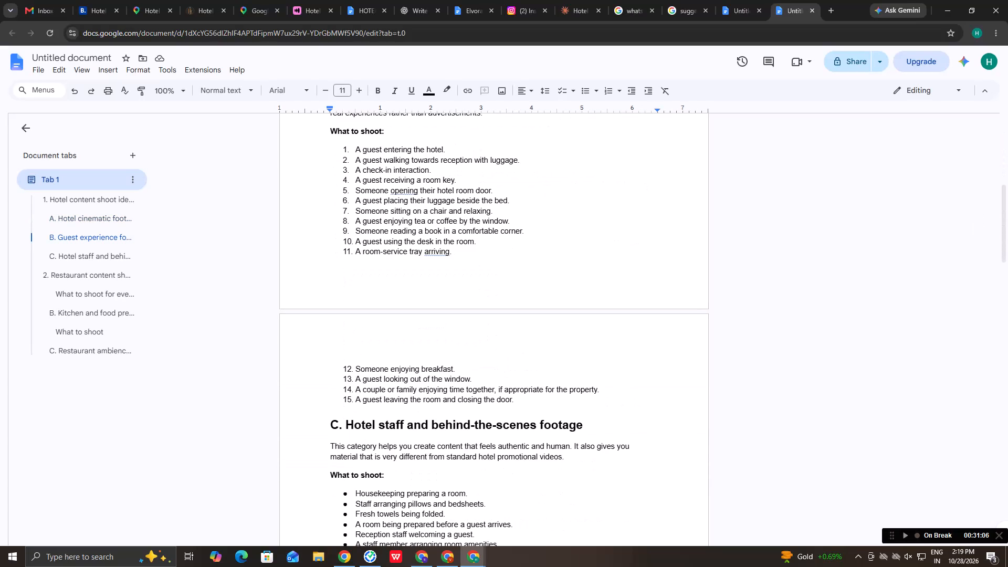
scroll(611, 405, "down", 5)
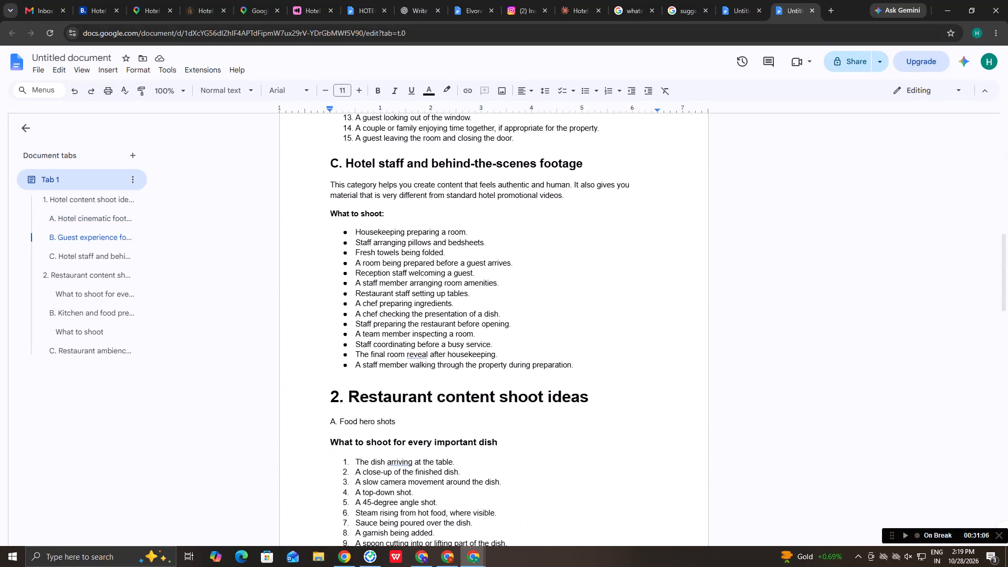
scroll(611, 405, "down", 2)
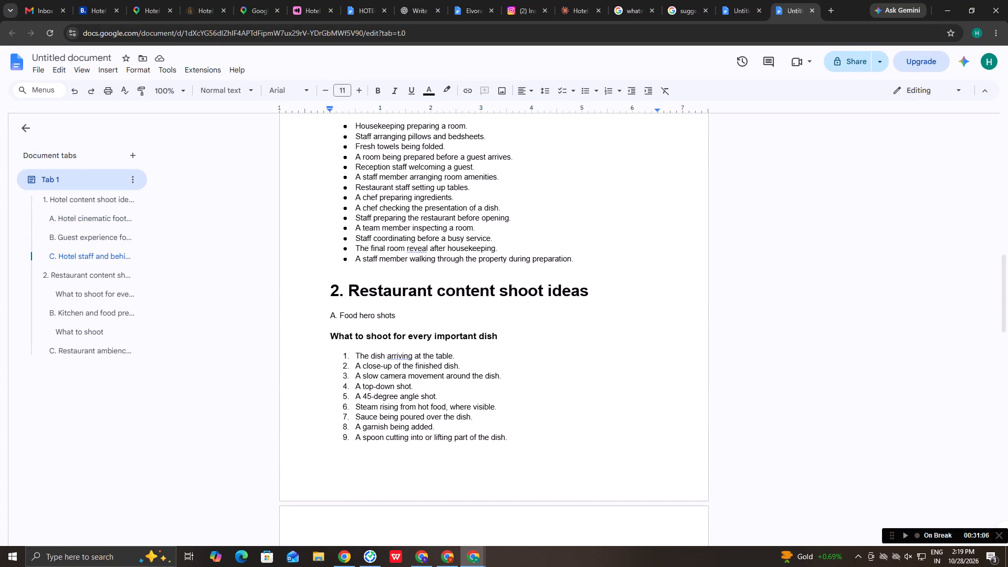
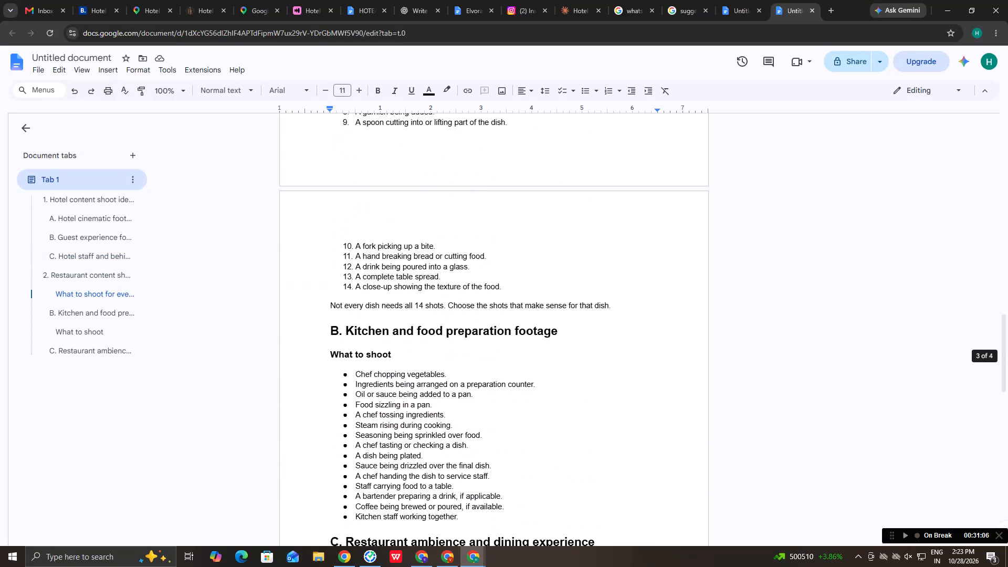
Review the shot lists for kitchen and food preparation footage and for restaurant ambience and dining experience.
scroll(408, 382, "down", 5)
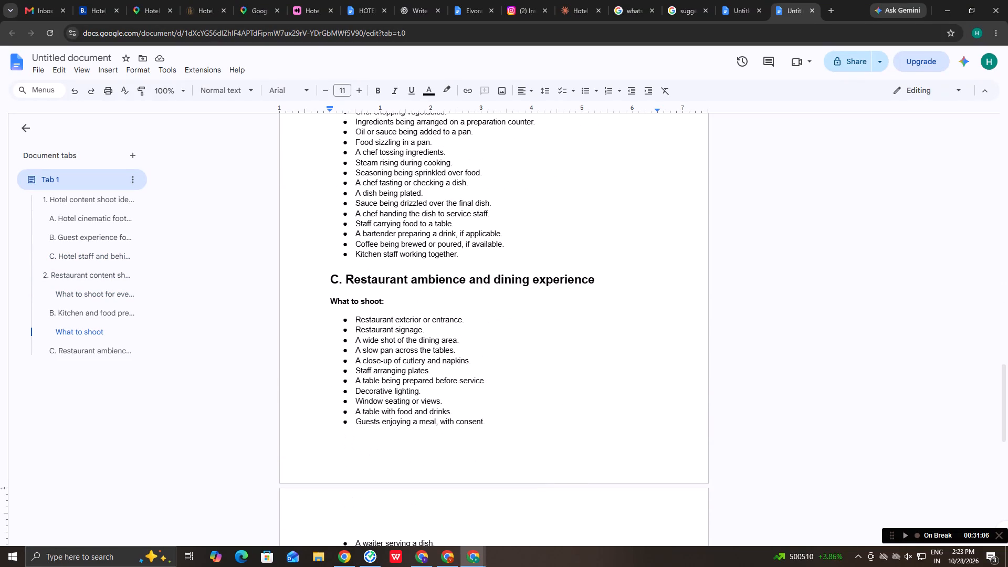
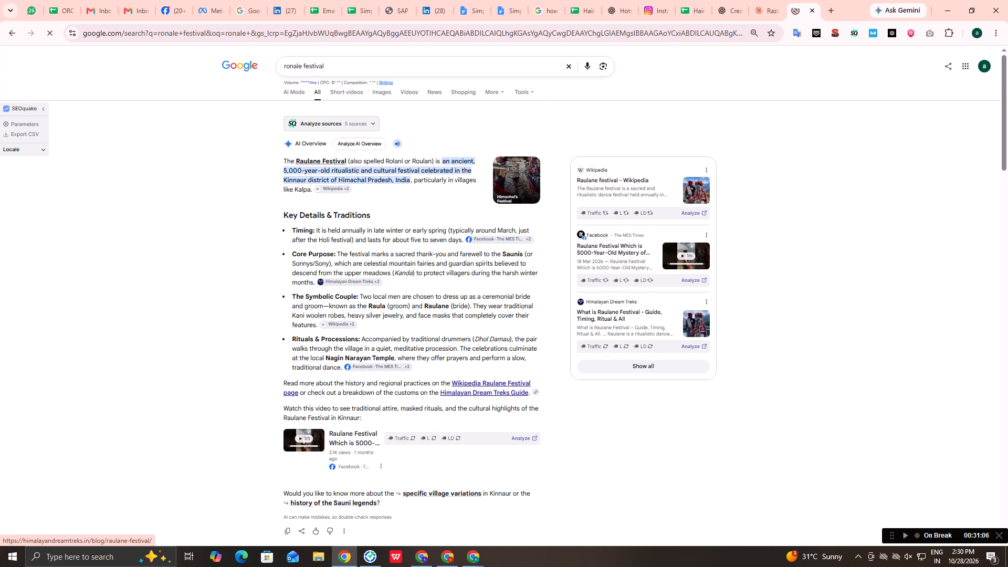
Switch to the Google Docs shoot ideas document and delete "Sunlight falling on the bed." from the hotel cinematic footage list.
key("alt+Tab")
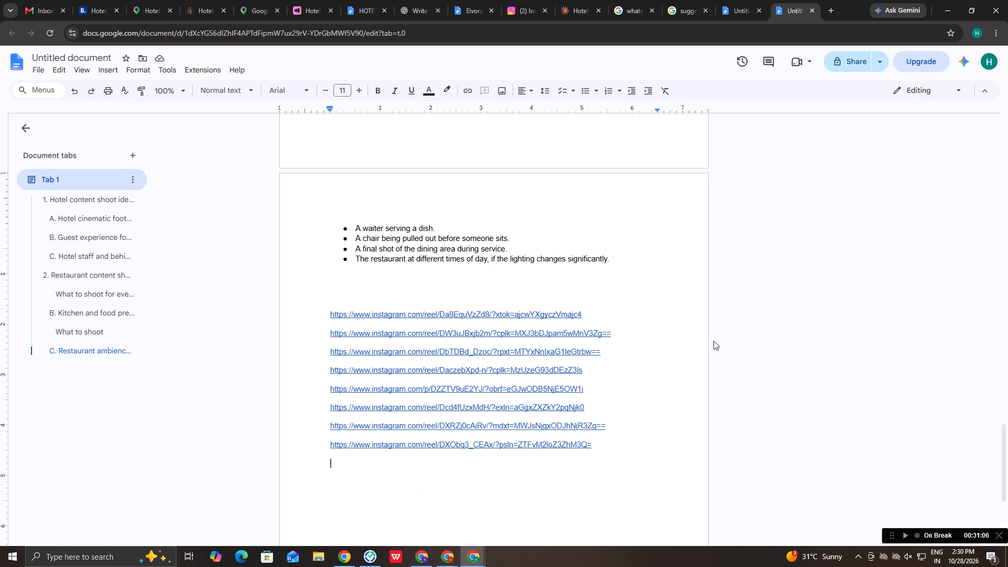
scroll(713, 341, "up", 3)
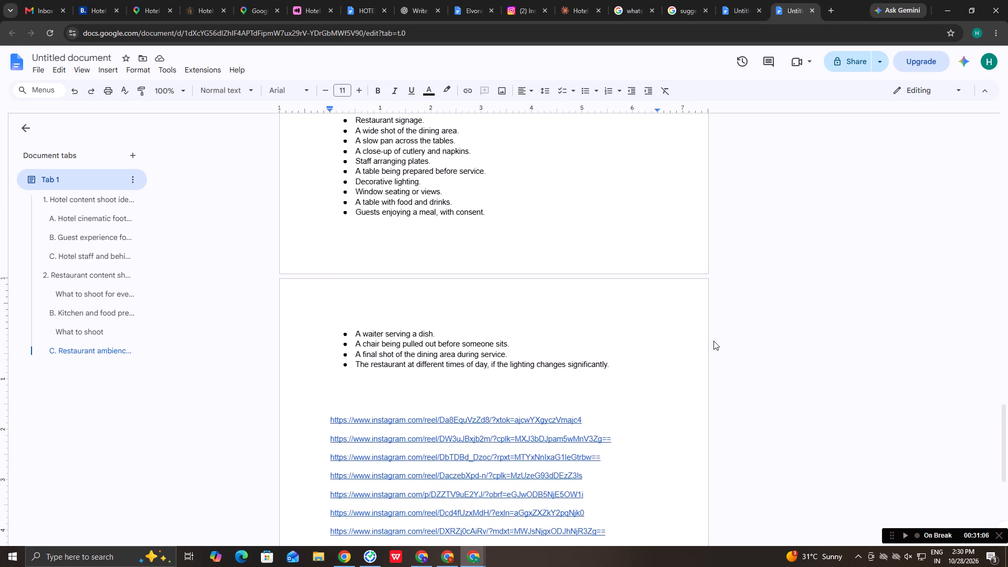
scroll(713, 341, "up", 6)
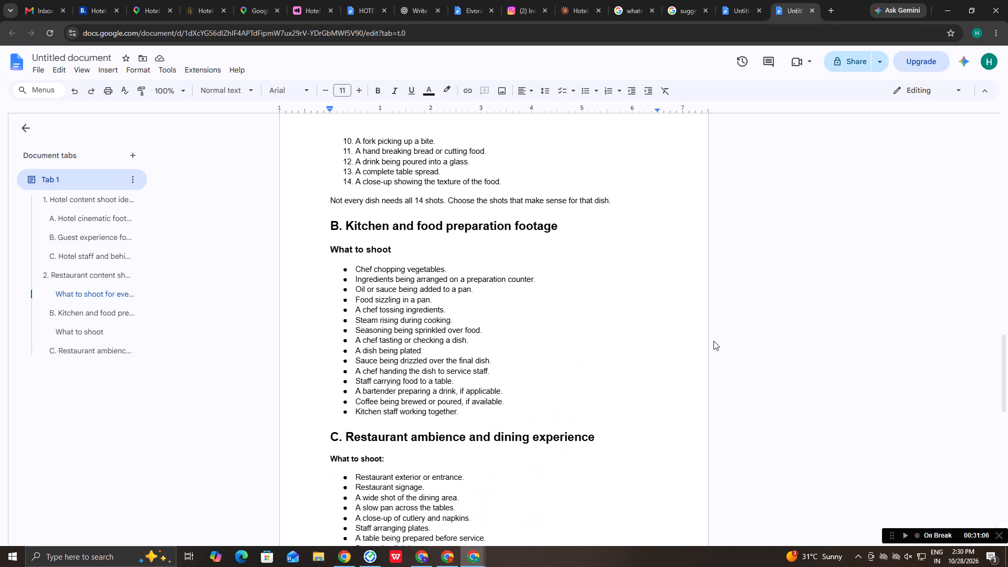
scroll(713, 341, "up", 12)
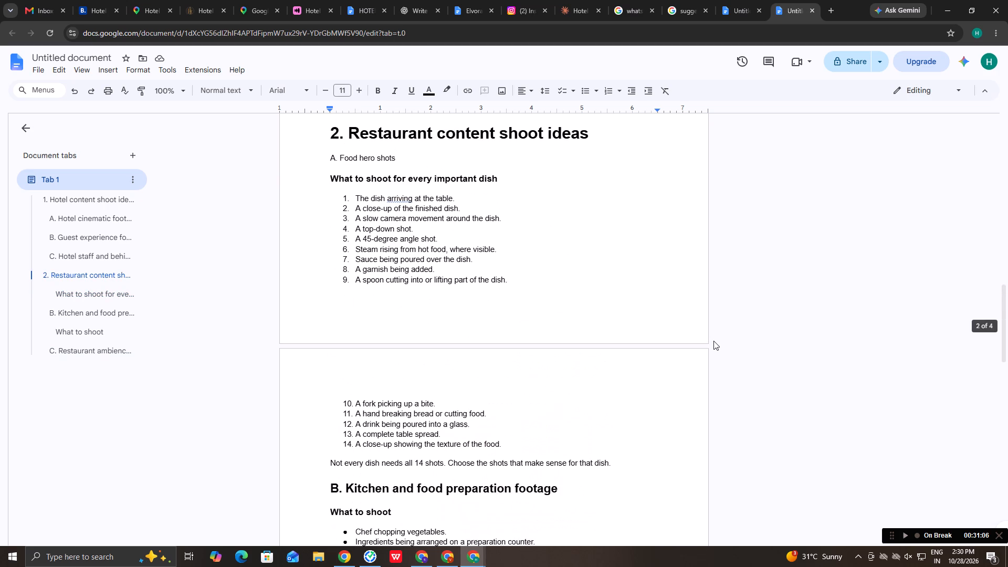
scroll(713, 341, "up", 3)
scroll(713, 341, "down", 2)
scroll(713, 341, "up", 4)
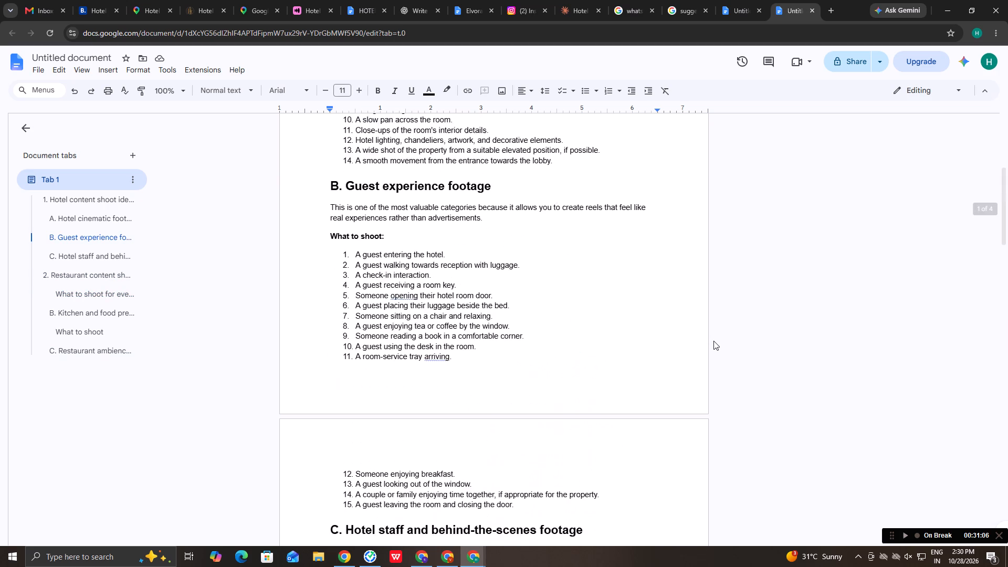
scroll(713, 341, "up", 11)
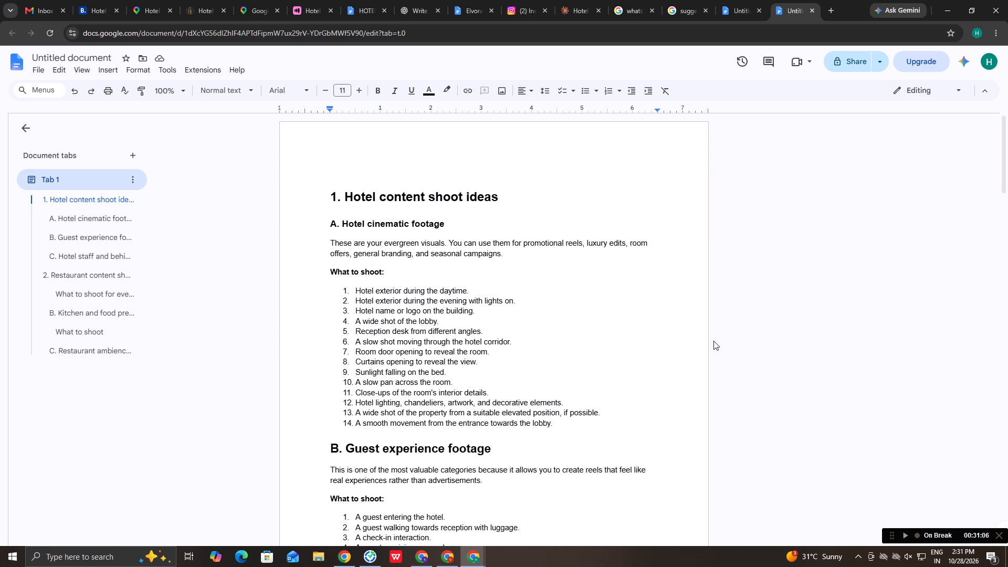
left_click_drag(448, 373, 439, 374)
left_click_drag(439, 374, 310, 375)
key("BackSpace")
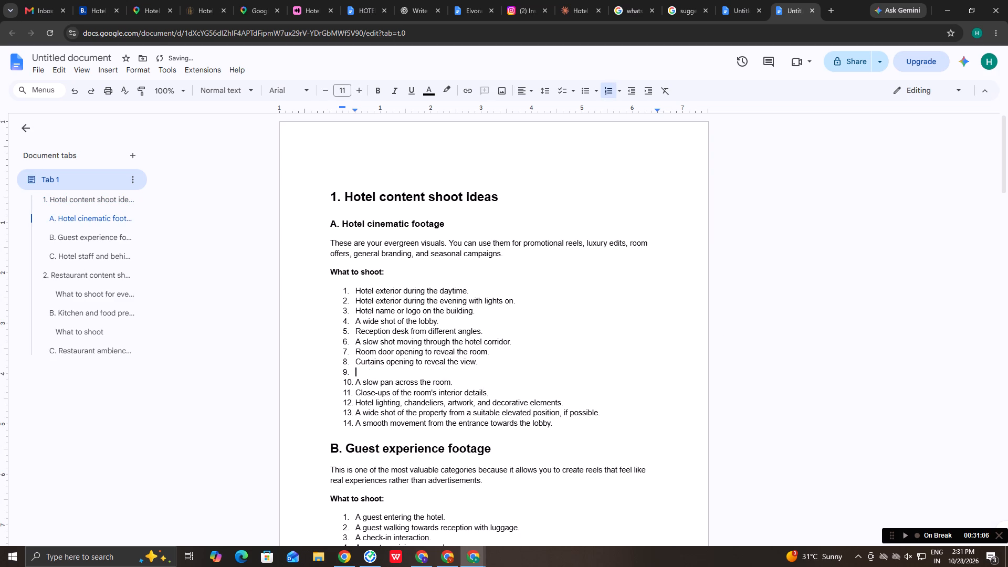
key("BackSpace")
key("BackSpace")
key("BackSpace")
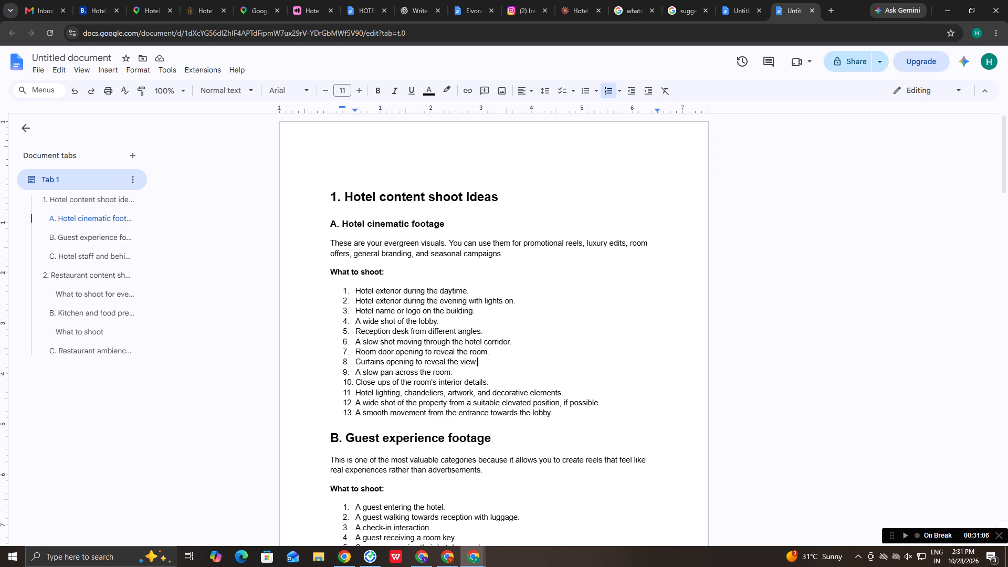
Review the remaining hotel cinematic shots and the shot lists for guest experience and hotel staff and behind-the-scenes footage.
scroll(317, 362, "down", 2)
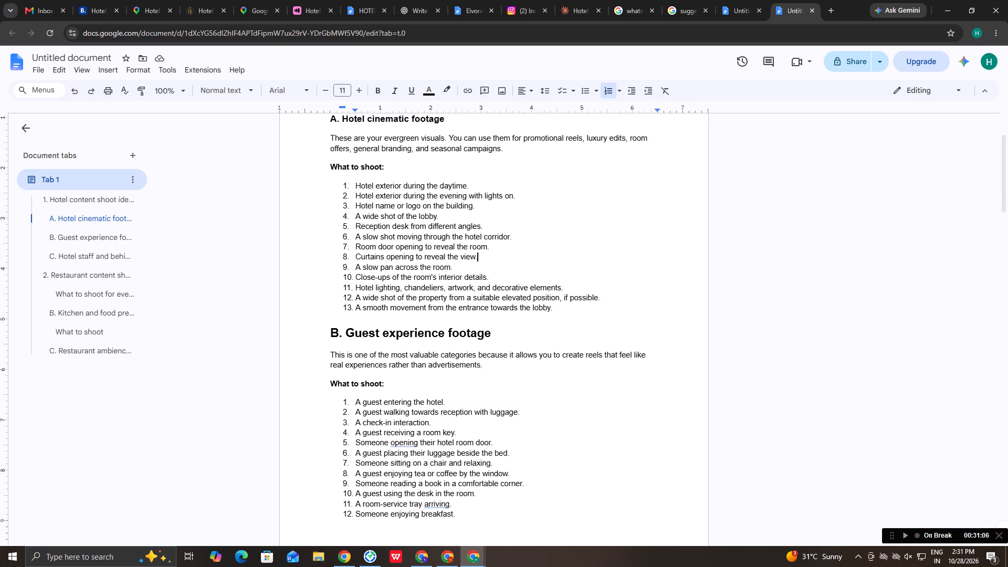
scroll(317, 362, "up", 1)
scroll(317, 362, "down", 3)
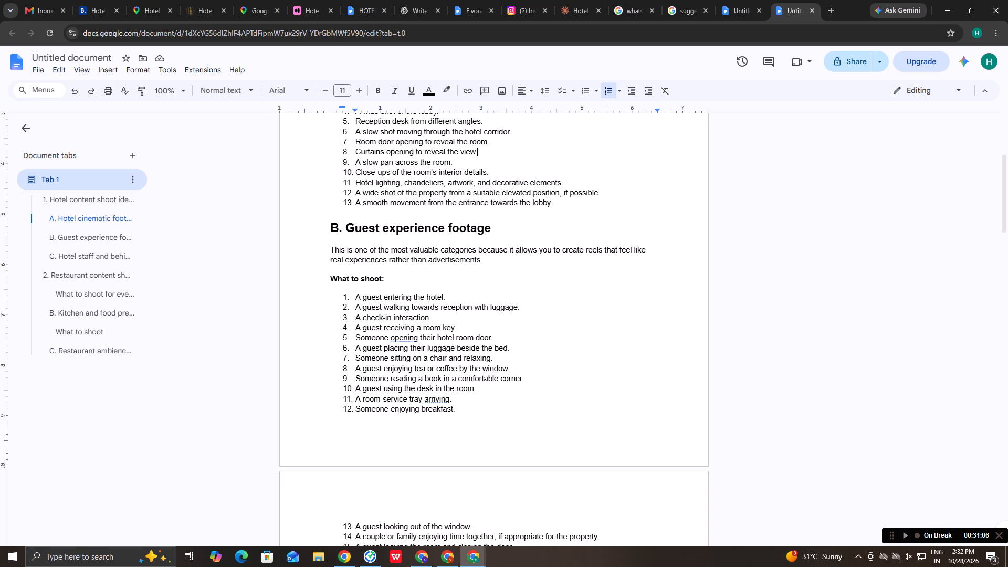
scroll(317, 362, "down", 2)
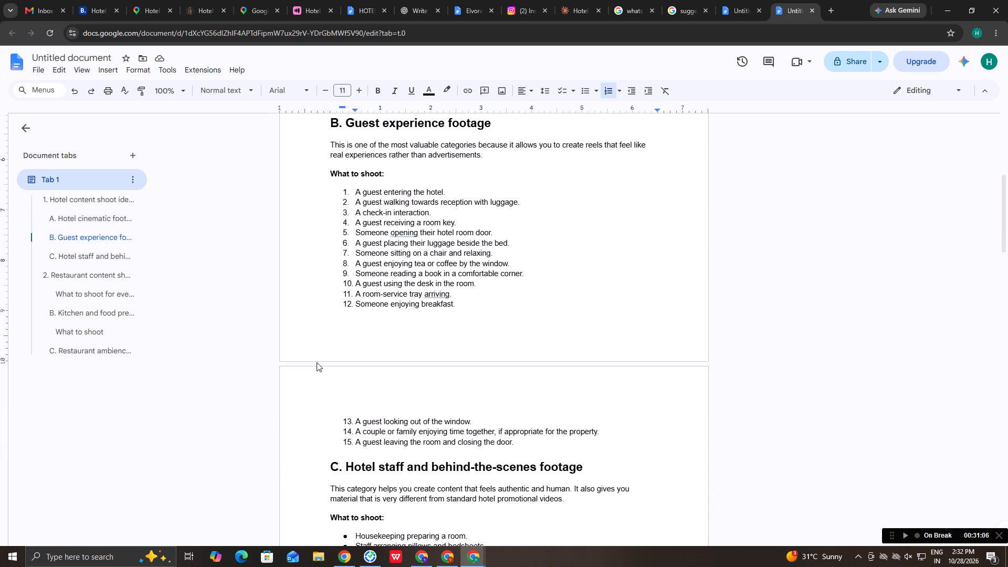
scroll(317, 362, "down", 2)
scroll(317, 362, "up", 1)
scroll(317, 362, "down", 1)
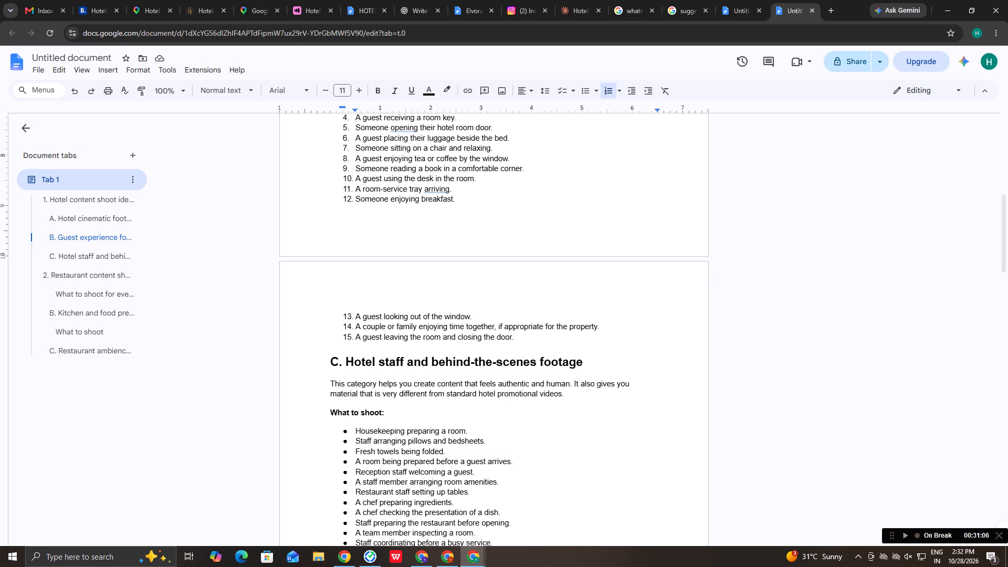
scroll(407, 307, "down", 2)
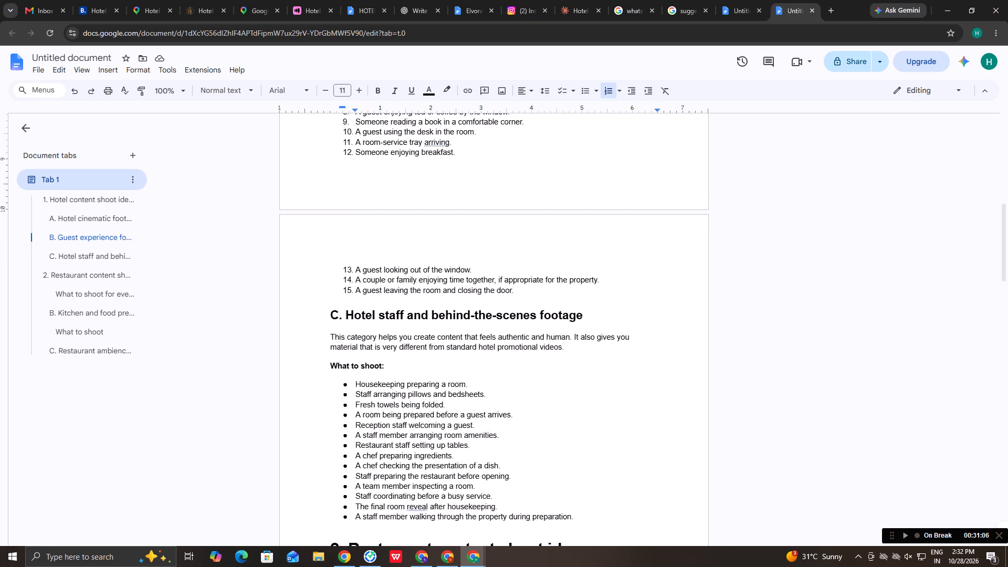
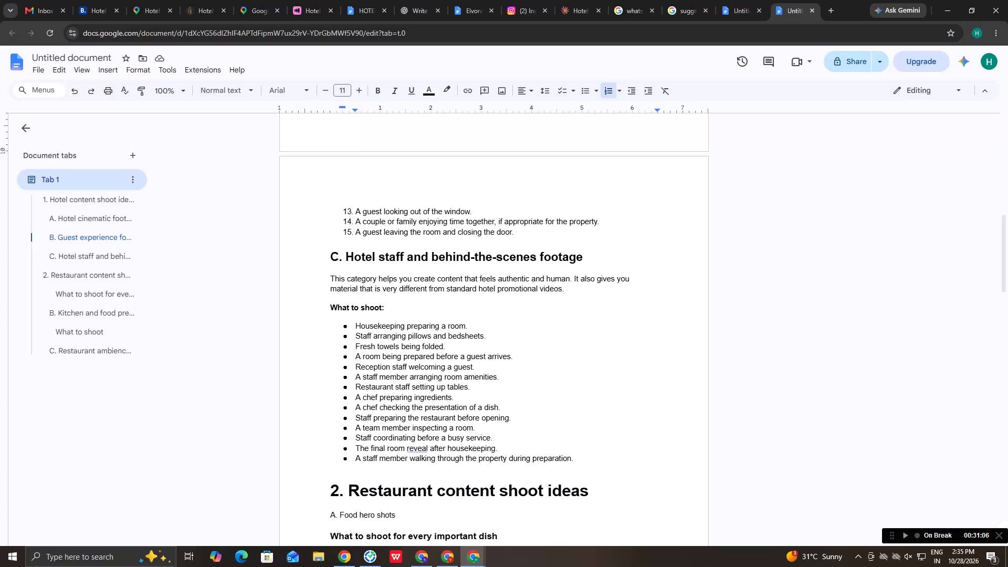
Review the guest experience shot list, the hotel staff and behind-the-scenes list, and the start of the restaurant section.
scroll(510, 317, "up", 4)
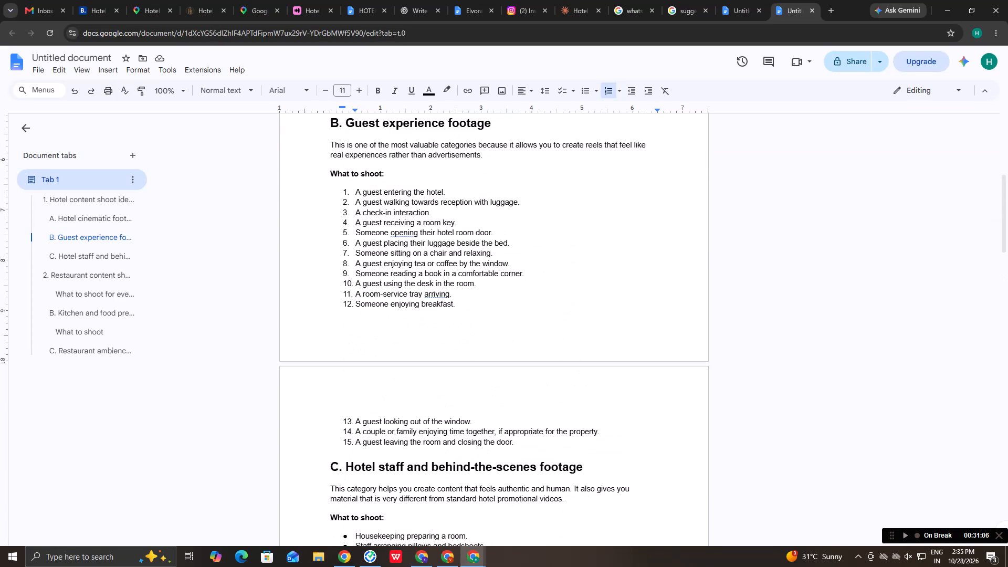
left_click(407, 232)
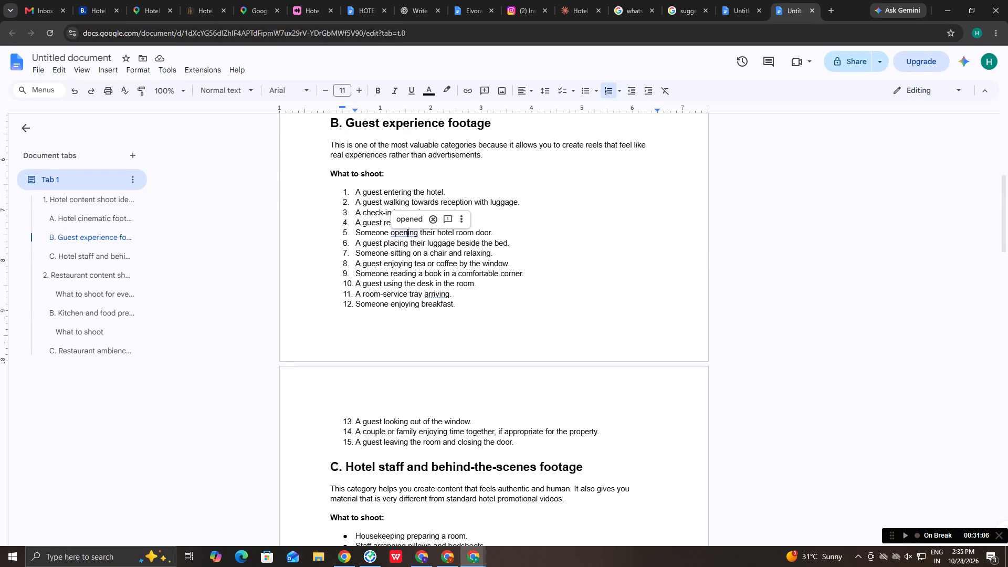
left_click(442, 281)
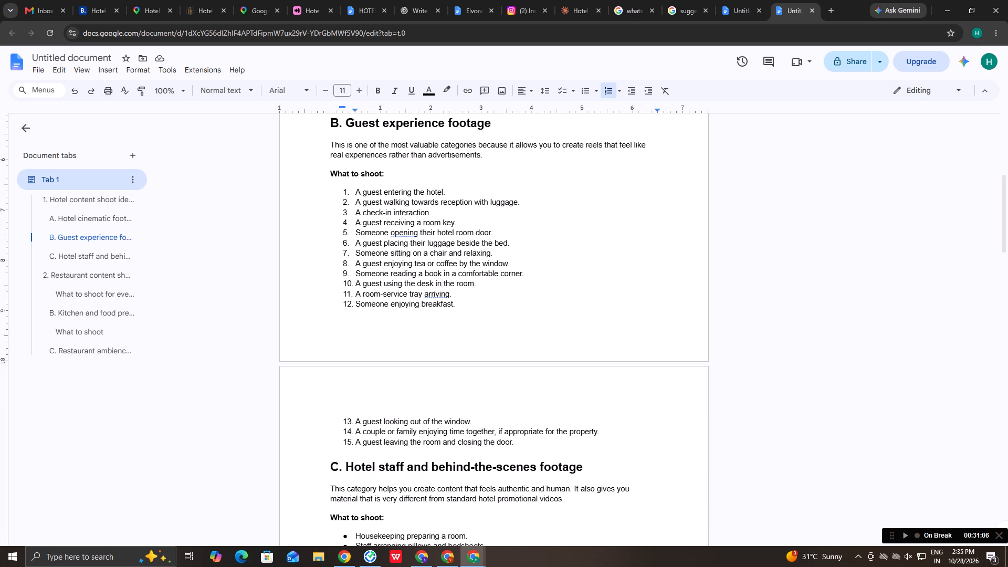
scroll(444, 322, "down", 4)
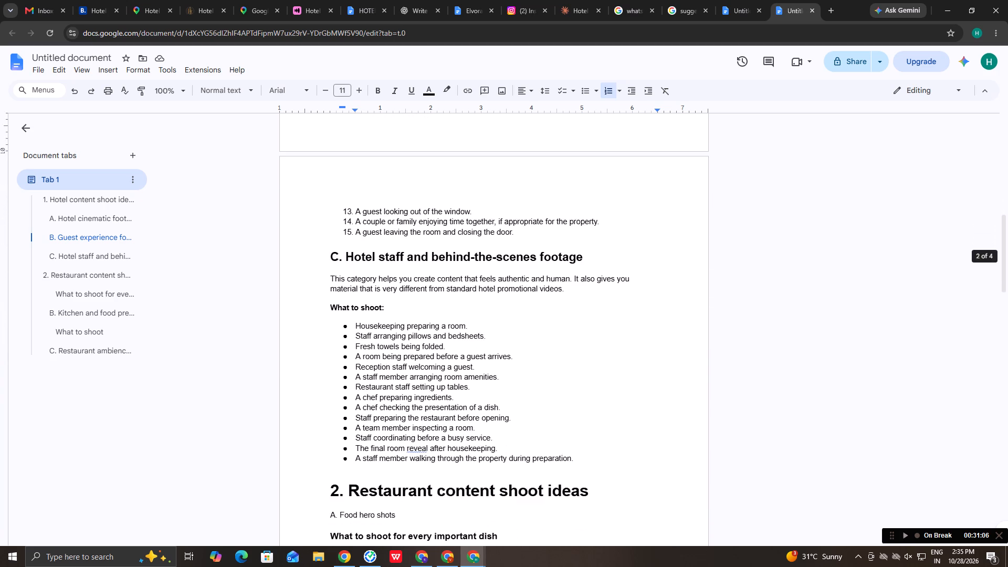
scroll(444, 322, "down", 1)
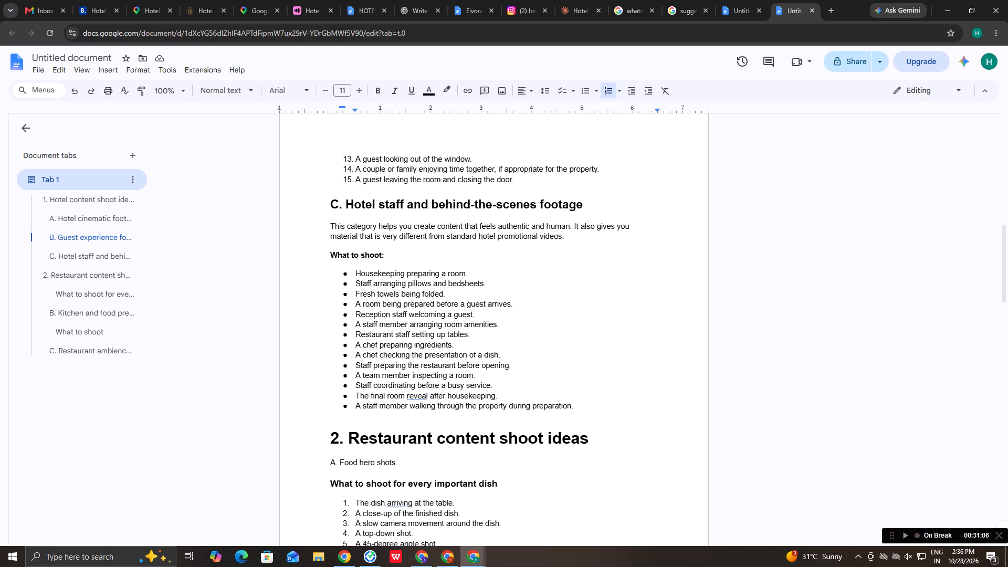
scroll(444, 322, "down", 1)
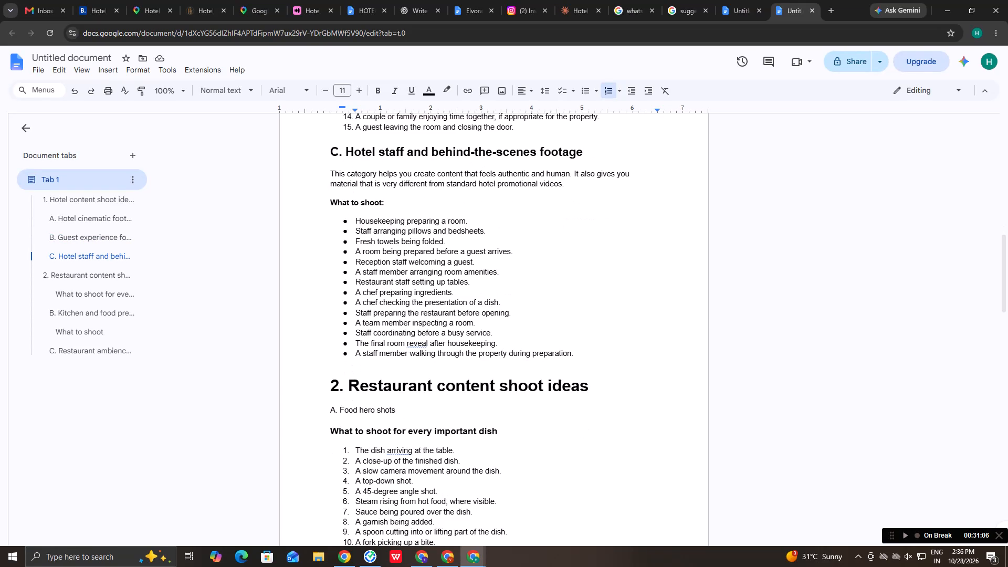
scroll(444, 322, "up", 2)
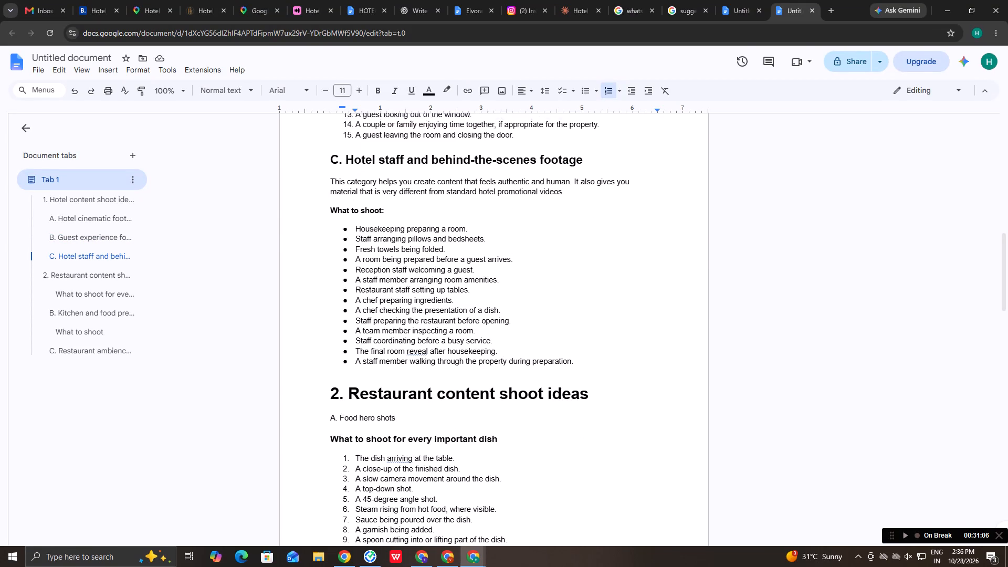
scroll(444, 322, "up", 3)
scroll(444, 322, "down", 5)
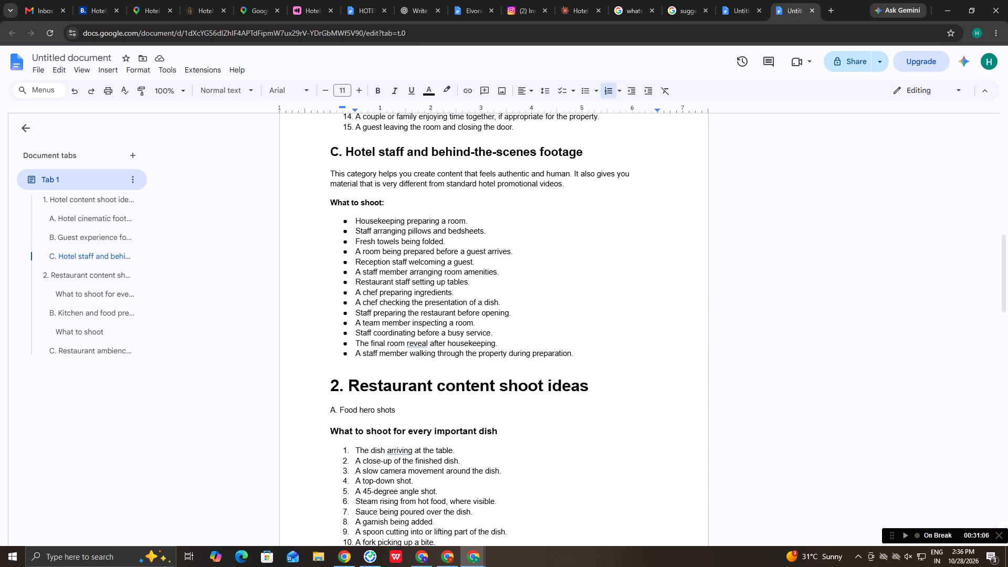
Convert the numbered shot list under "B. Guest experience footage" into a bulleted list.
scroll(552, 334, "up", 6)
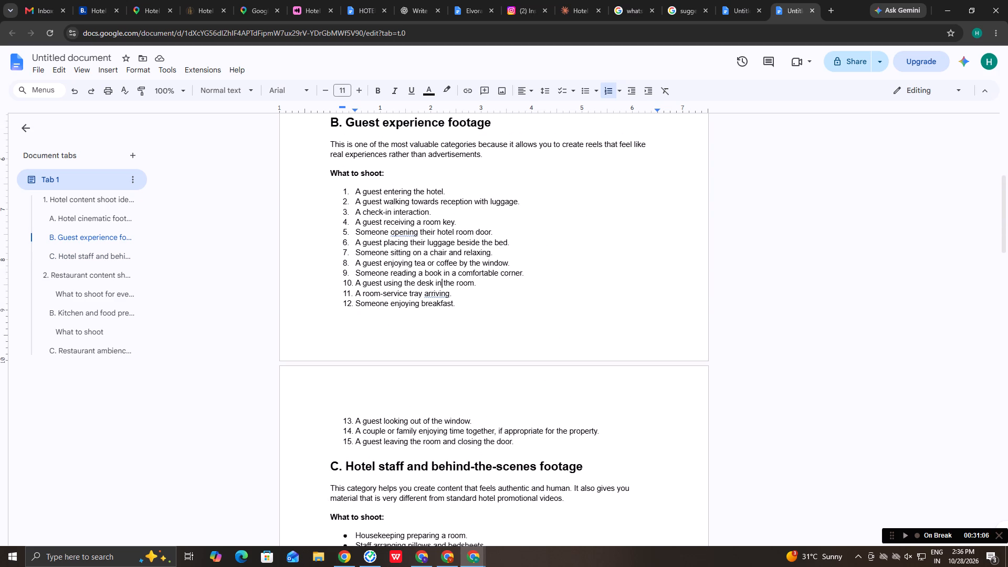
left_click_drag(538, 444, 326, 194)
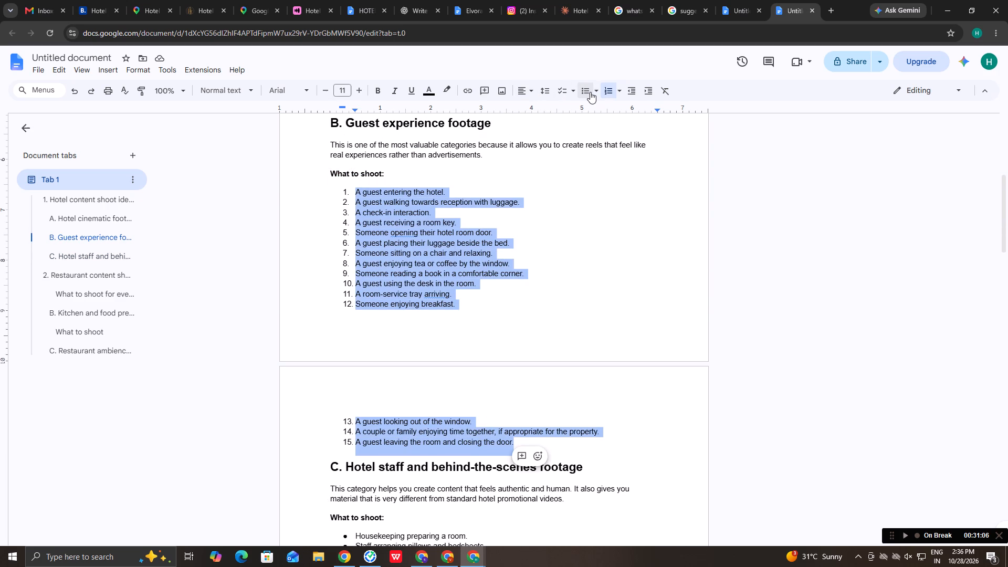
left_click(590, 92)
Convert the numbered shot list under "A. Hotel cinematic footage" into a bulleted list.
scroll(520, 304, "up", 5)
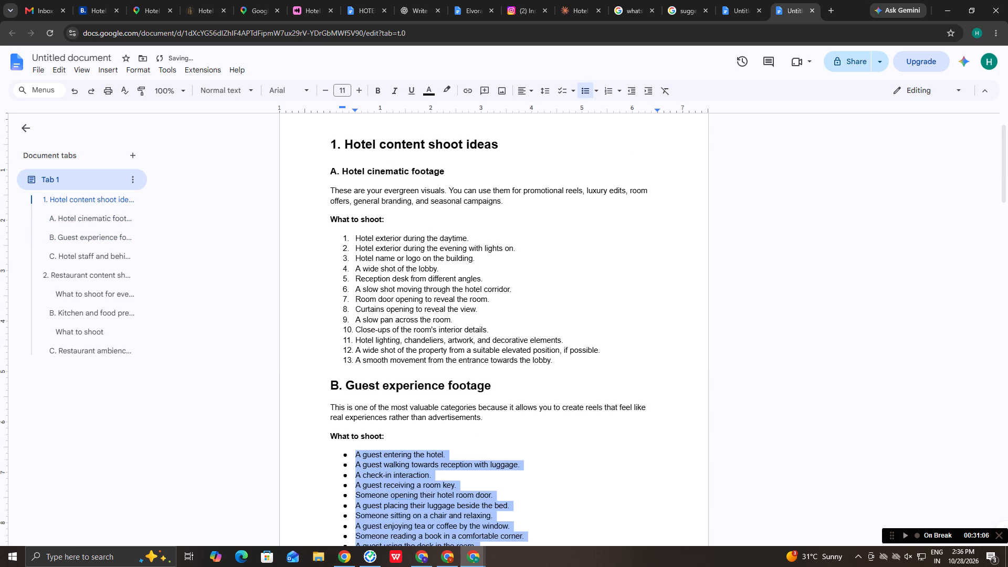
left_click_drag(561, 359, 345, 238)
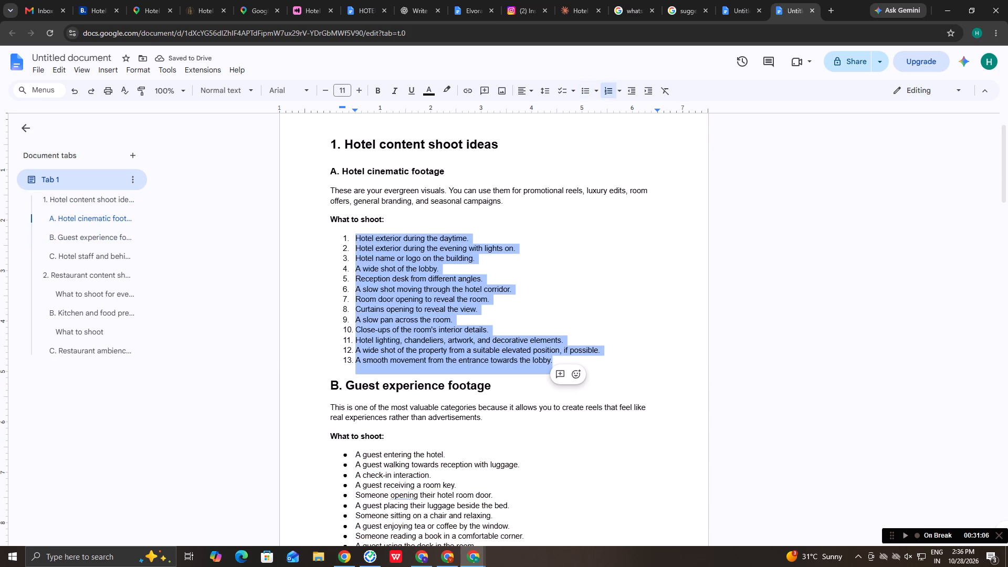
left_click(588, 90)
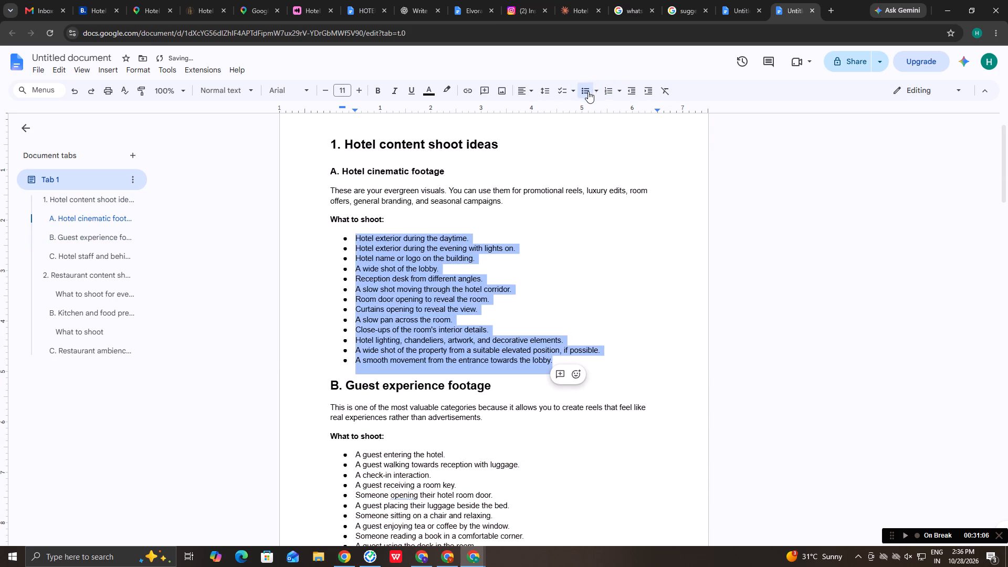
left_click(563, 300)
Review the shot lists from guest experience footage through the restaurant's "What to shoot for every important dish" list.
scroll(563, 300, "down", 7)
scroll(563, 300, "up", 2)
scroll(563, 300, "down", 2)
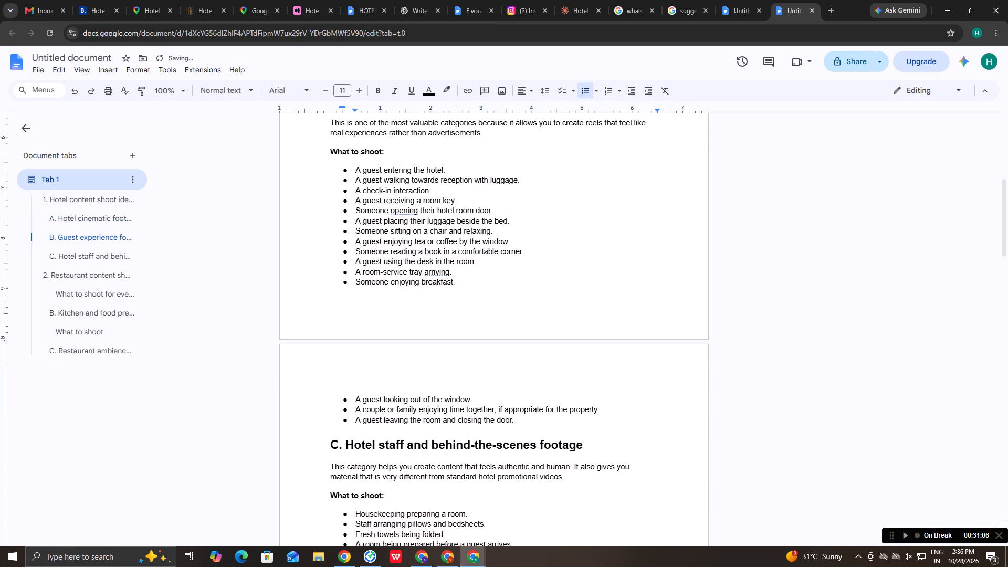
scroll(563, 300, "down", 1)
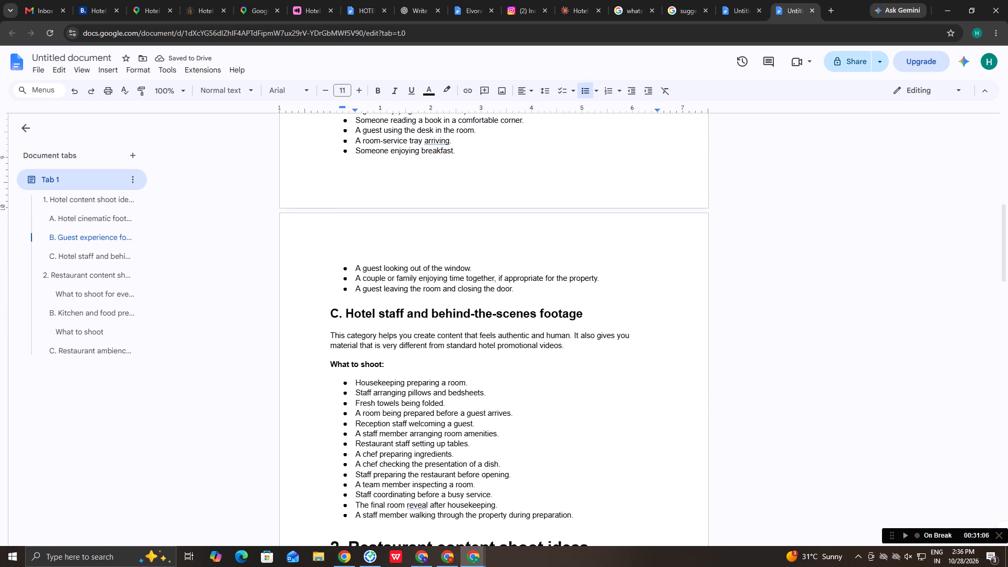
scroll(563, 300, "down", 2)
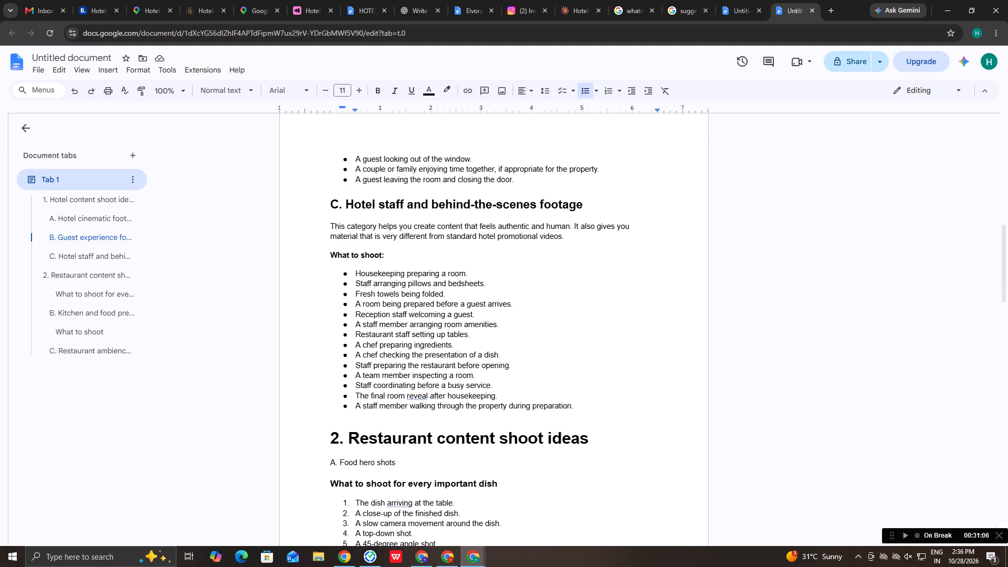
scroll(563, 300, "down", 4)
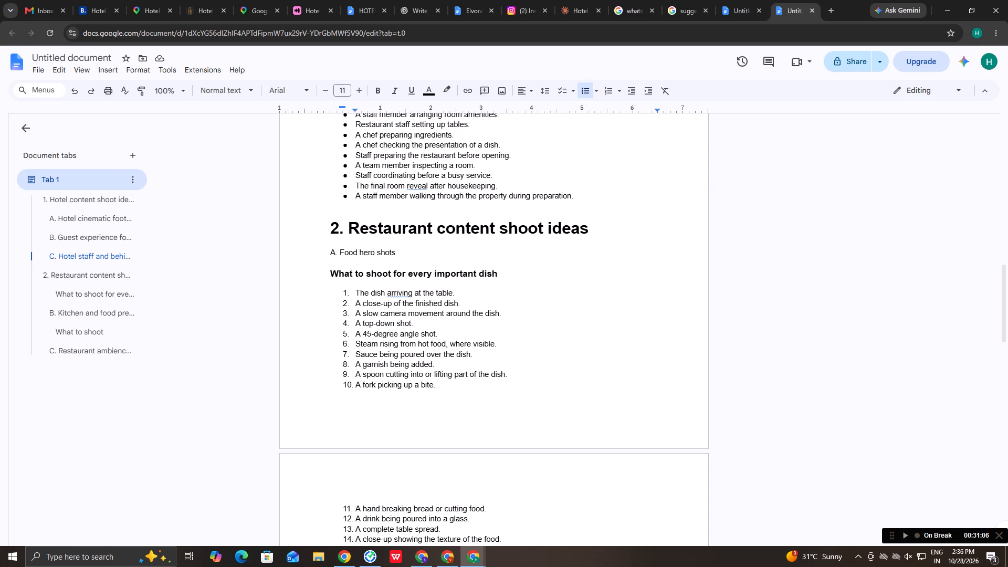
scroll(426, 304, "down", 1)
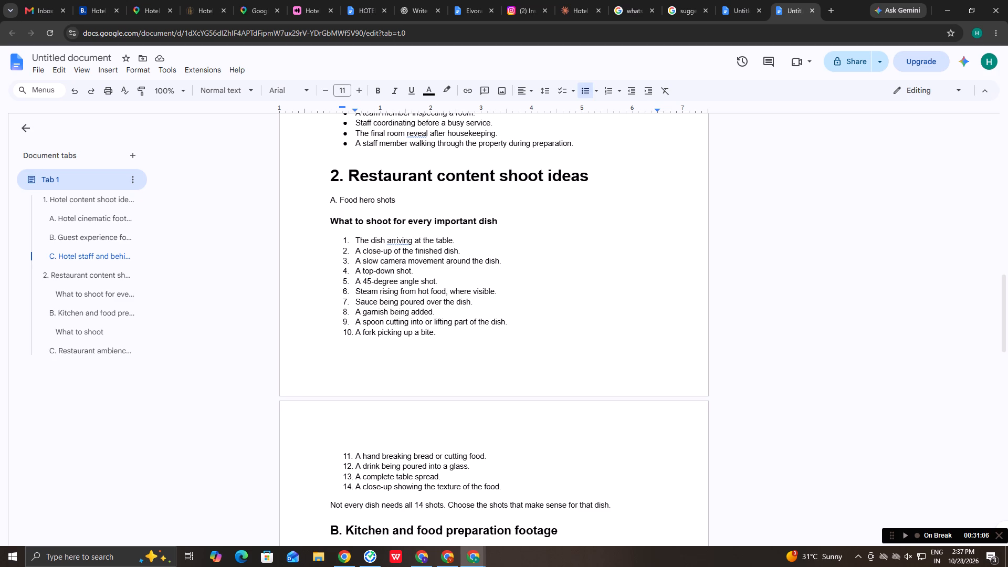
Place the cursor after "The dish arriving at the table." and search Google in a new browser tab for "indian food caales".
left_click(459, 239)
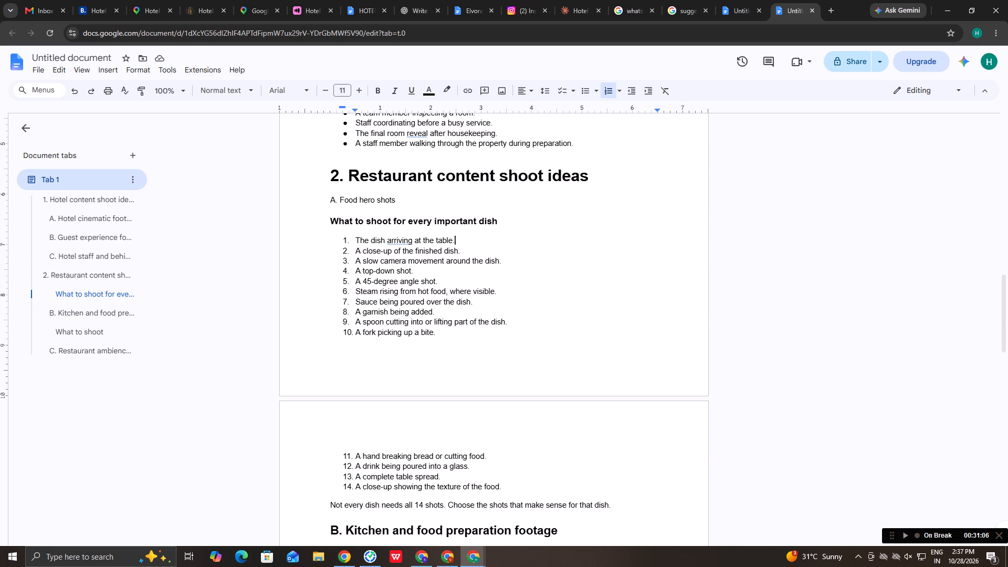
key("ctrl+t")
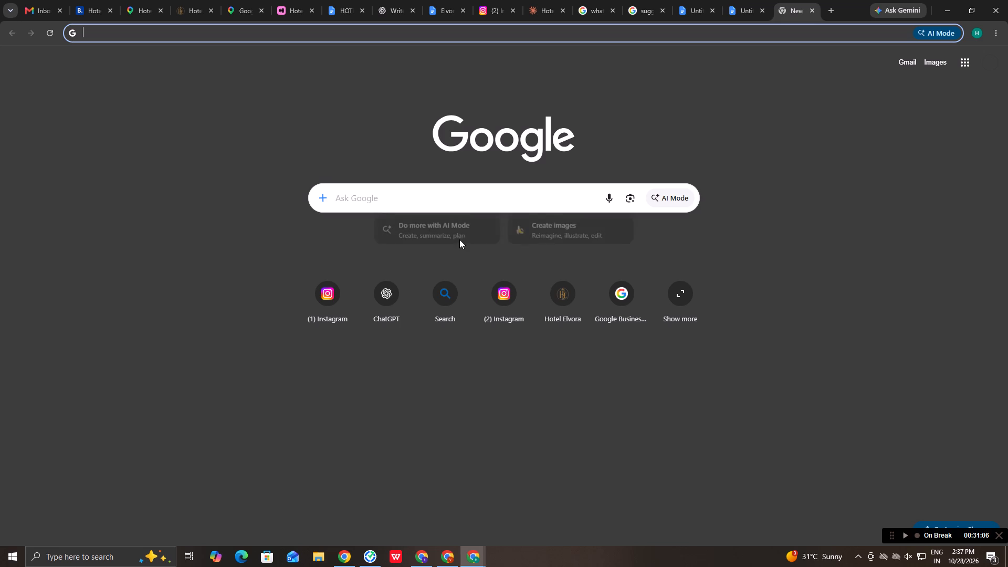
type("indian")
key("space")
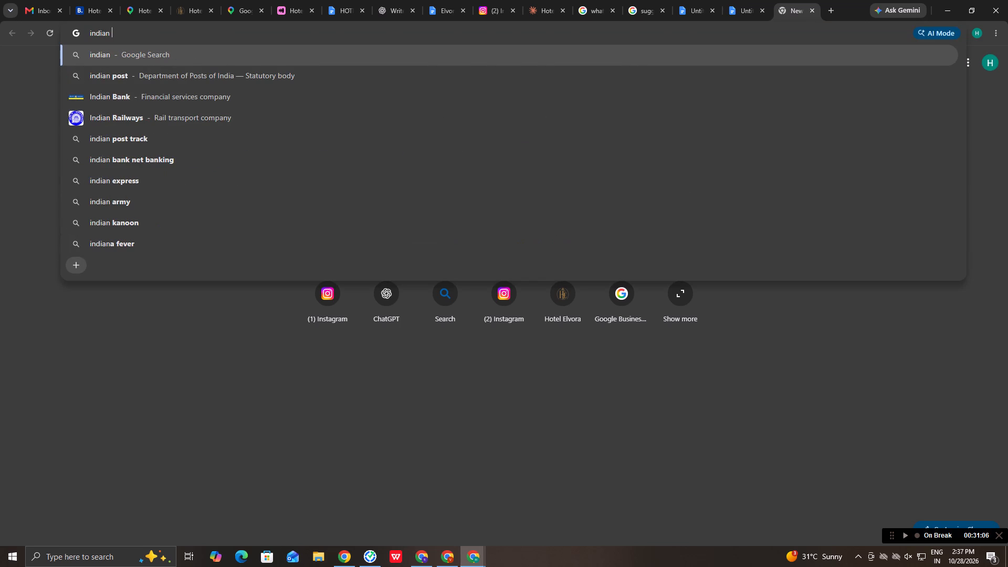
type("food")
key("space")
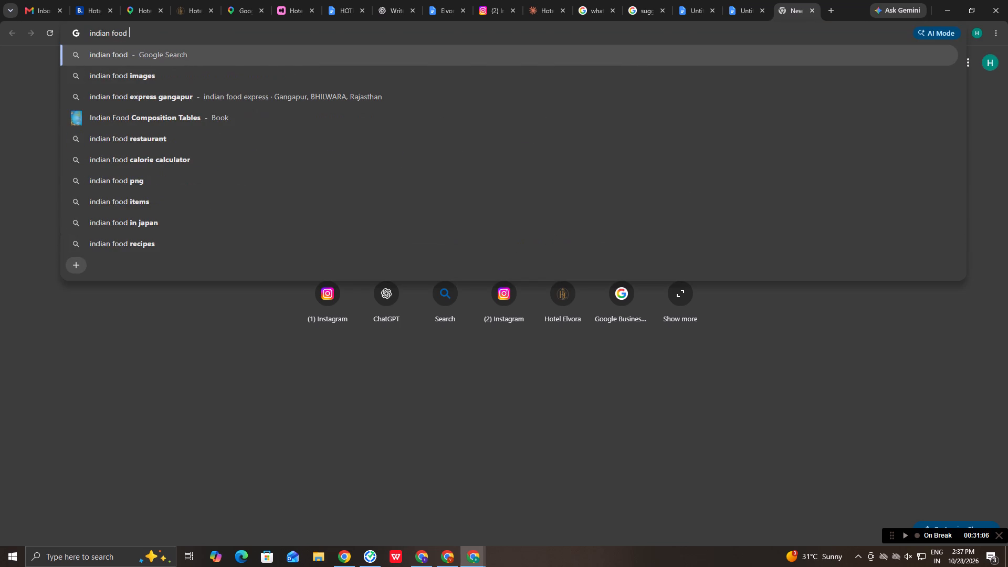
type("caales")
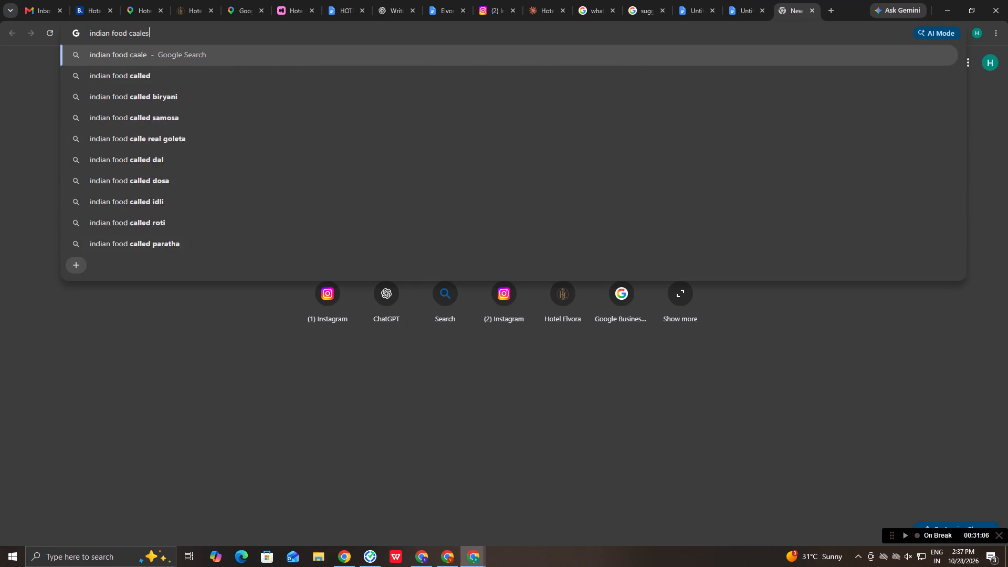
key("Return")
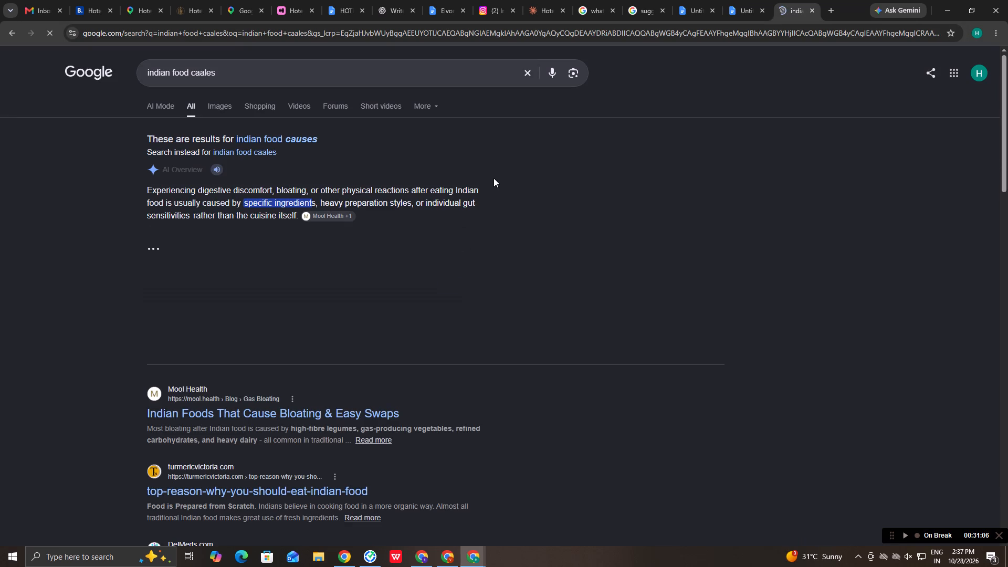
Correct the Google search to "indian food called" and expand the AI overview.
left_click(242, 79)
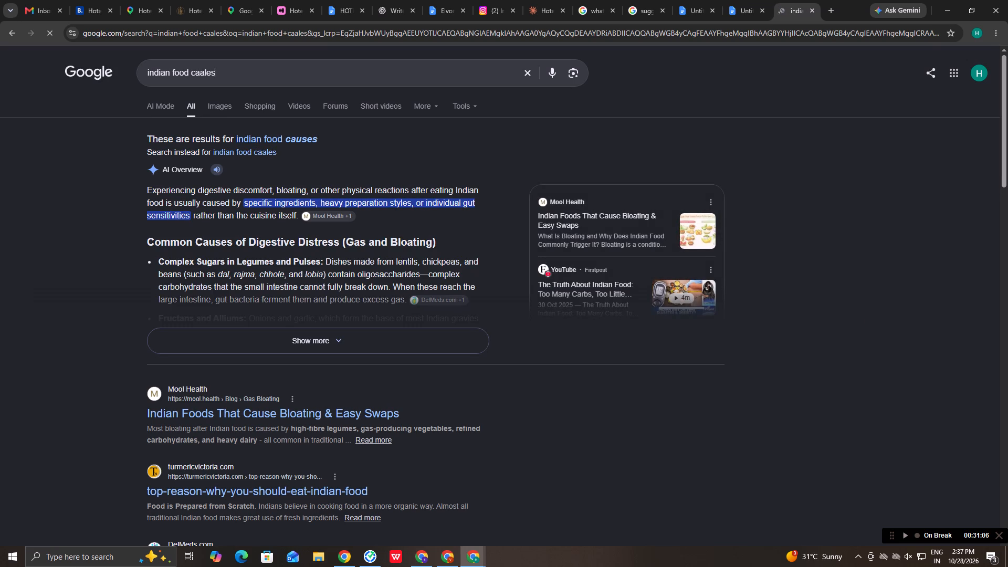
key("BackSpace")
key("BackSpace")
key("BackSpace")
key("BackSpace")
key("BackSpace")
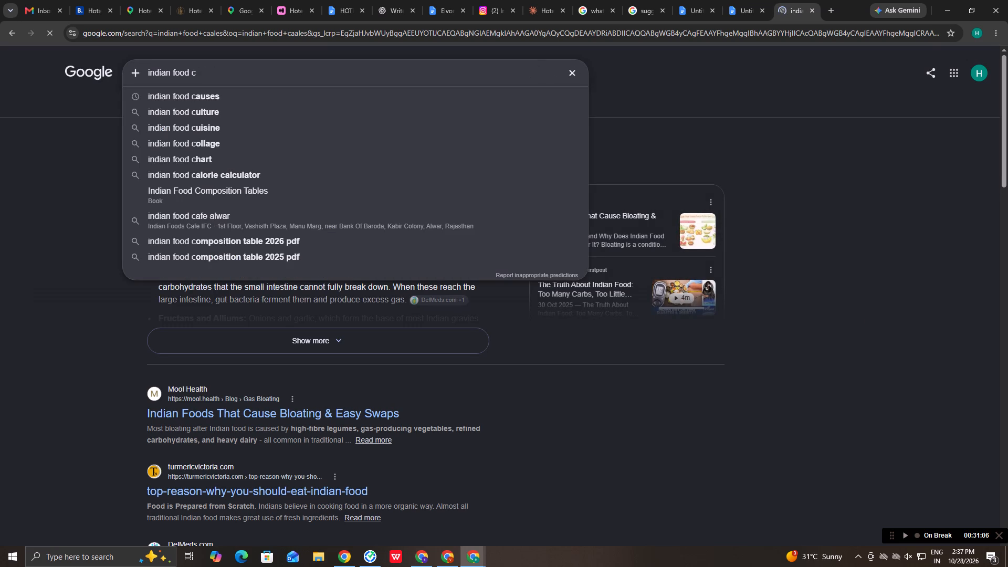
type("alled")
key("Return")
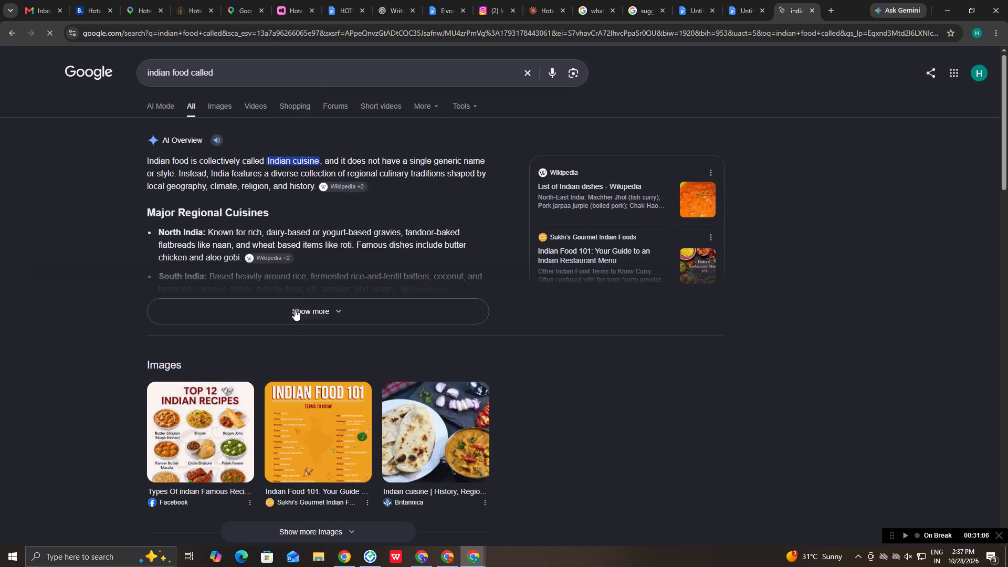
left_click(321, 308)
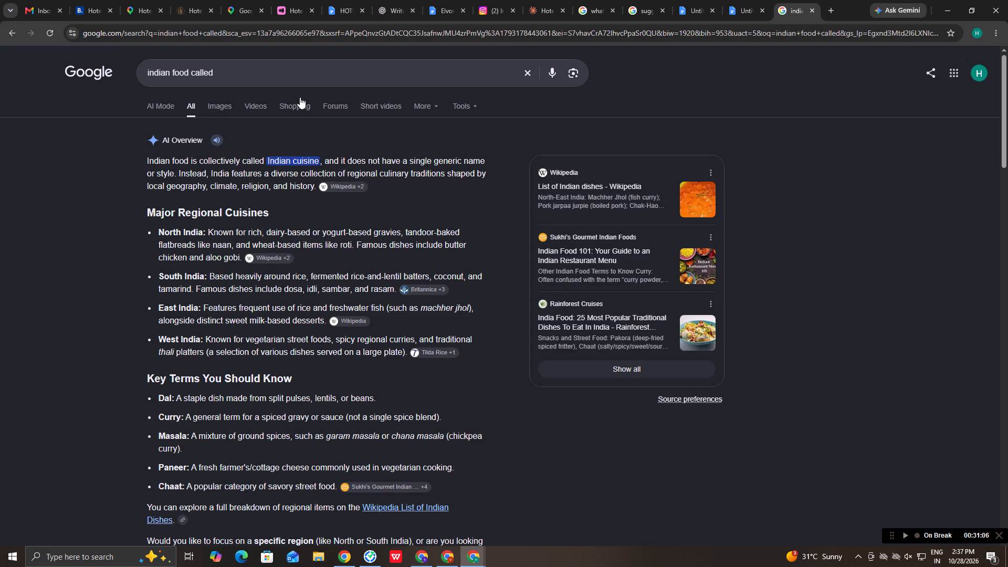
Copy the words "Indian cuisine" from the first sentence of the AI overview.
left_click(320, 161)
left_click(320, 161)
left_click_drag(319, 161, 271, 160)
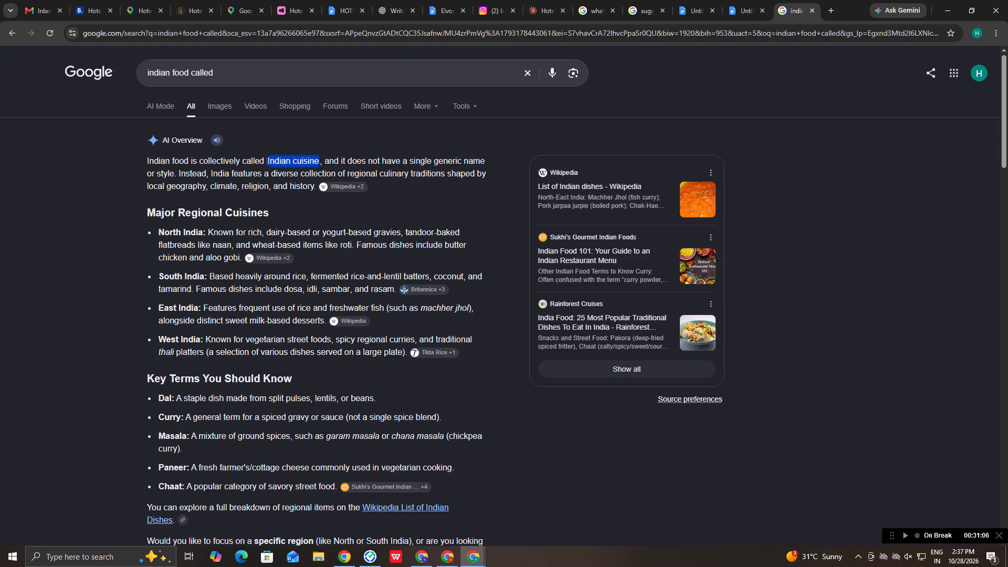
left_click_drag(271, 160, 267, 159)
key("ctrl+c")
Back in the shoot ideas document, add "Use the Indian cuisine food." as item 2 of the important dish list, pasting the copied words.
key("ctrl+shift+Tab")
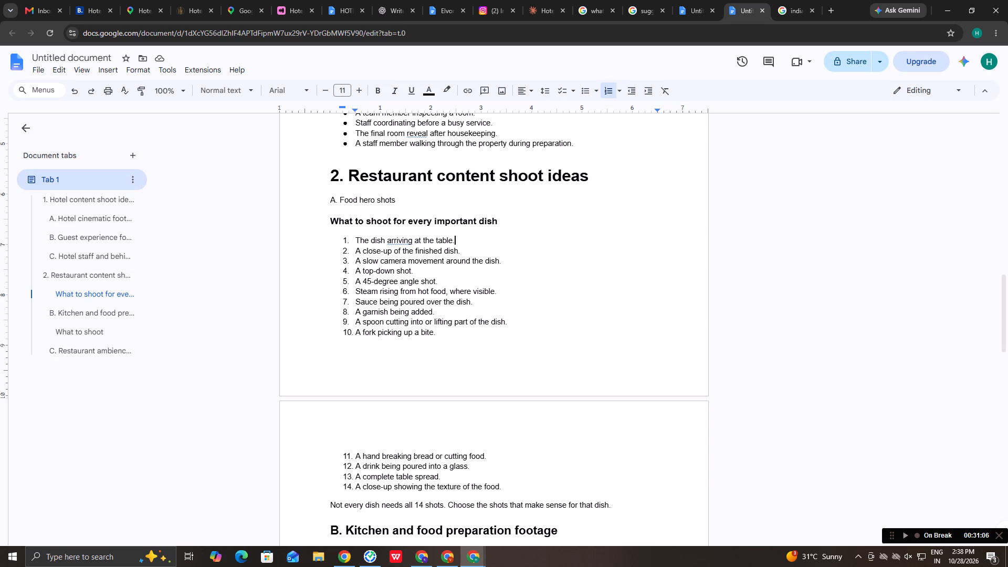
key("Return")
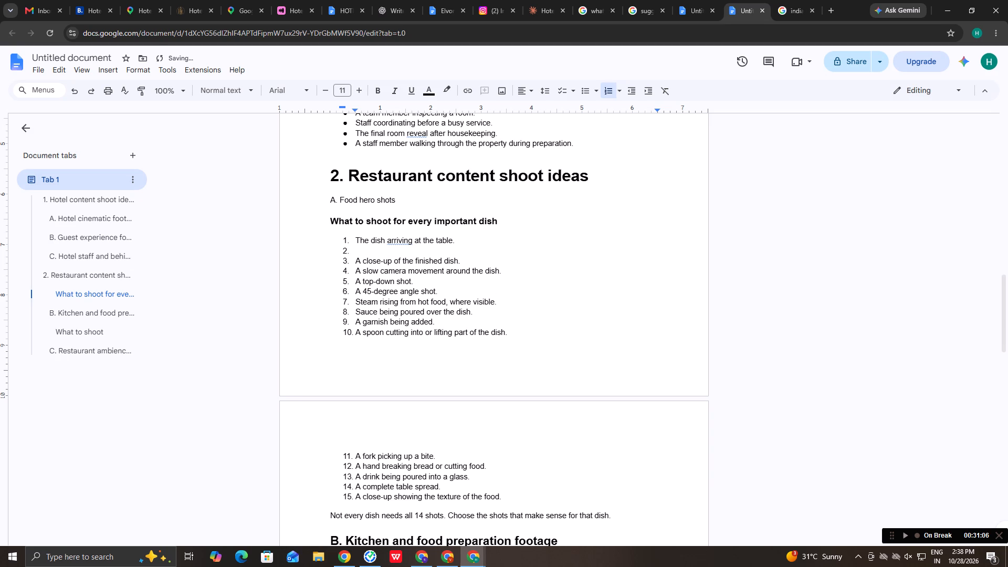
type("Us")
type("e")
key("space")
type("the")
key("space")
key("ctrl+v")
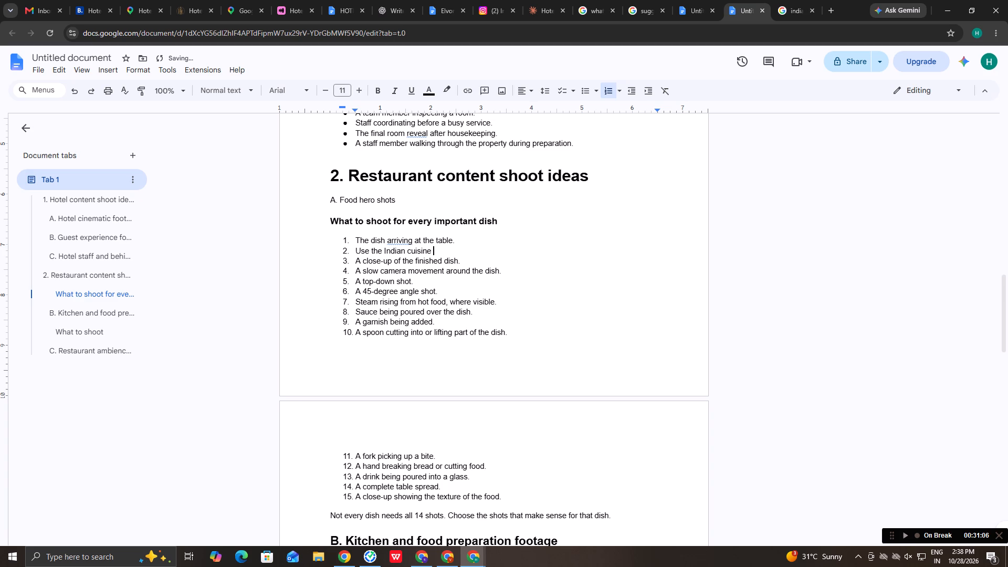
type("food")
key("period")
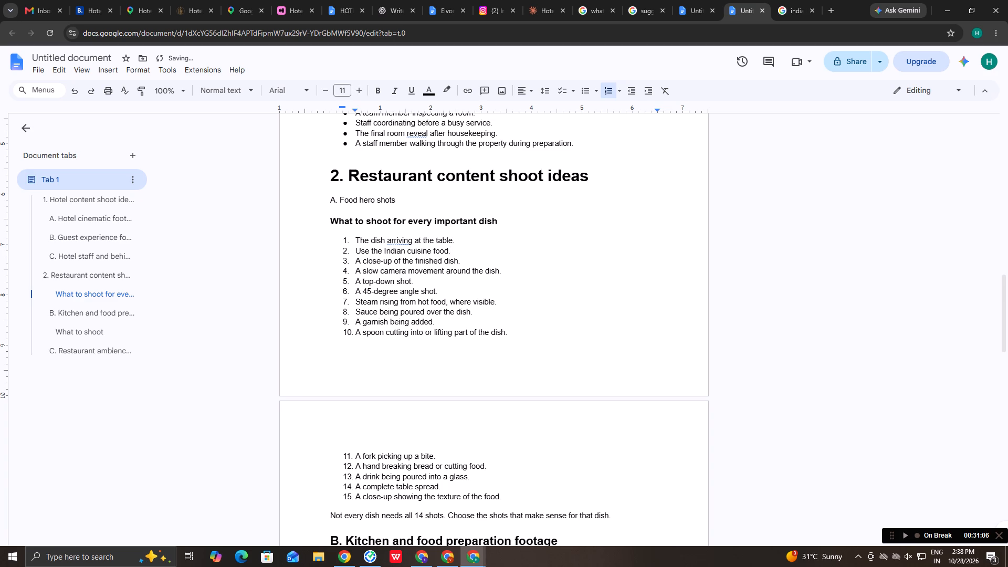
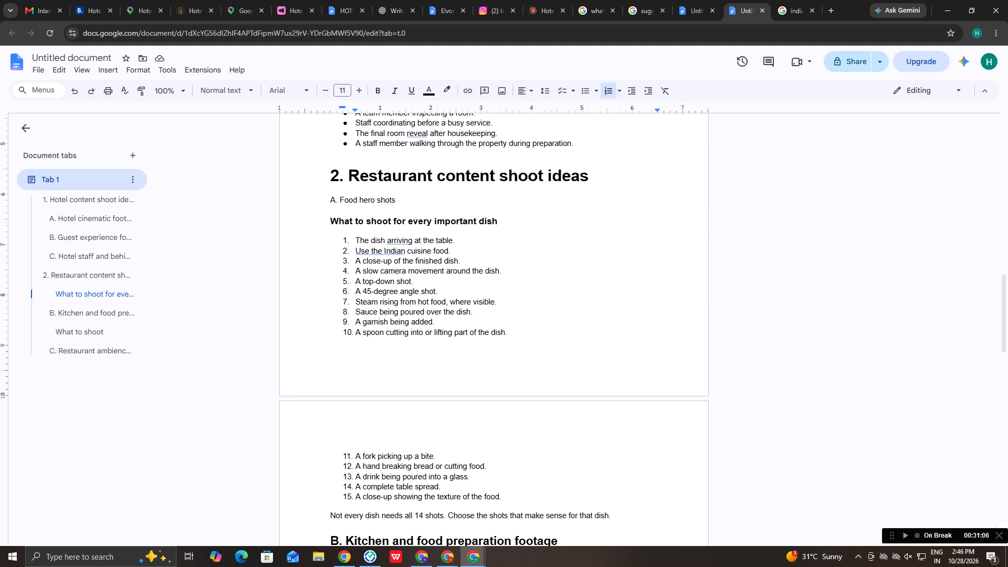
Enter the label "Refrance" on the empty line above the Instagram reel links at the end of the document.
scroll(464, 505, "down", 1)
scroll(464, 505, "up", 1)
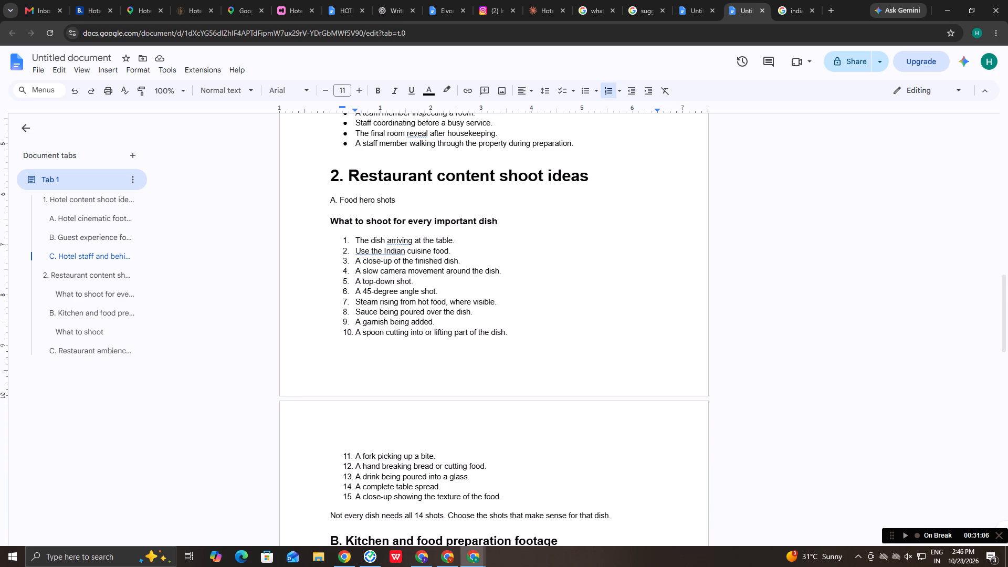
scroll(464, 505, "down", 8)
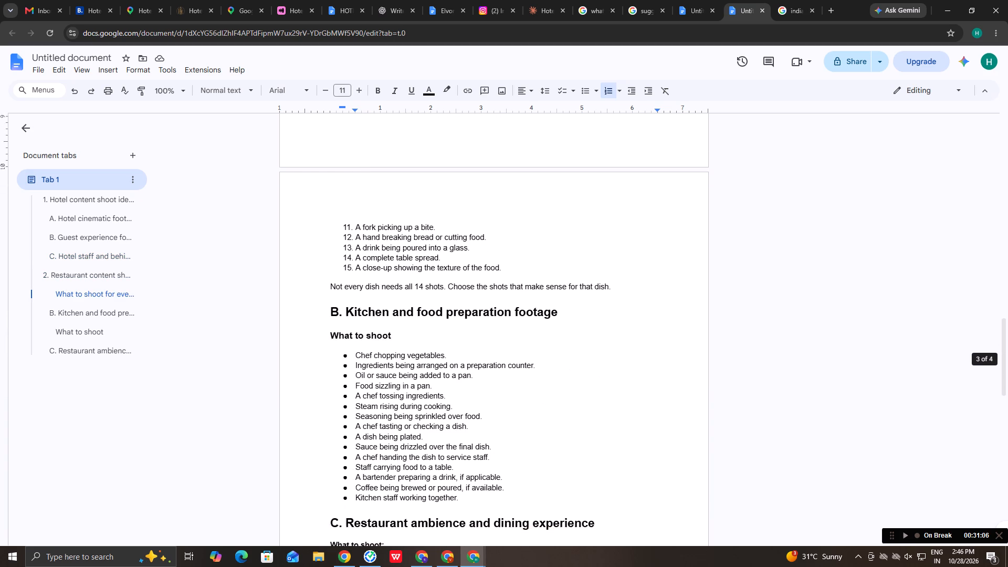
scroll(467, 513, "down", 3)
scroll(472, 566, "up", 1)
scroll(472, 566, "down", 1)
left_click(340, 503)
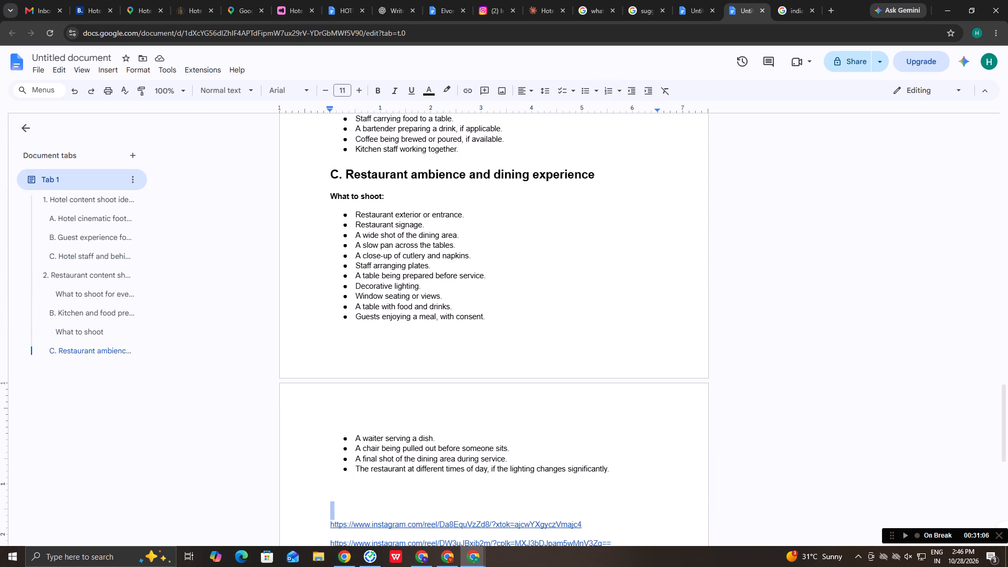
left_click(351, 497)
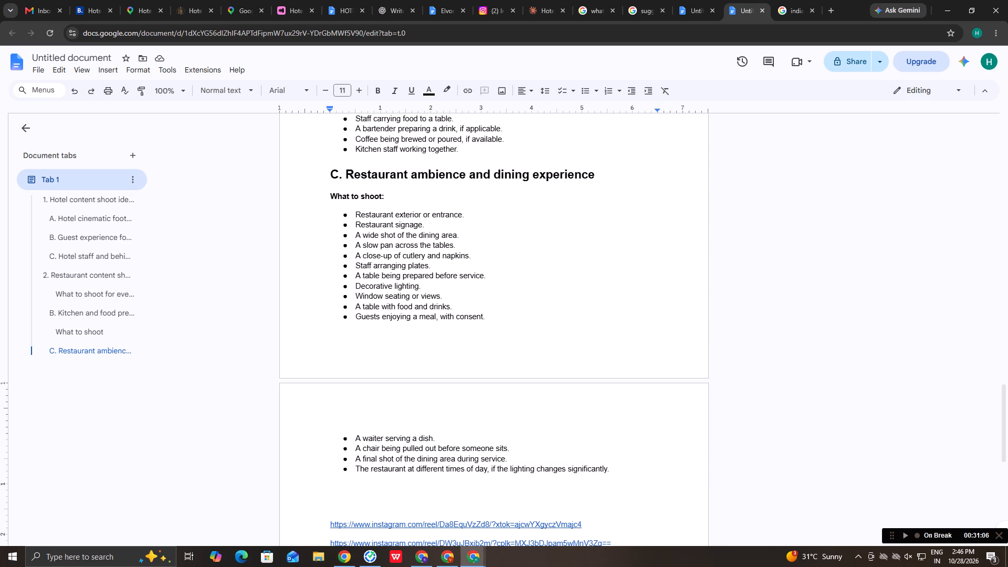
left_click(344, 503)
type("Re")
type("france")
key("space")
Complete the label above the Instagram reel links so that it reads "Reference Reels-".
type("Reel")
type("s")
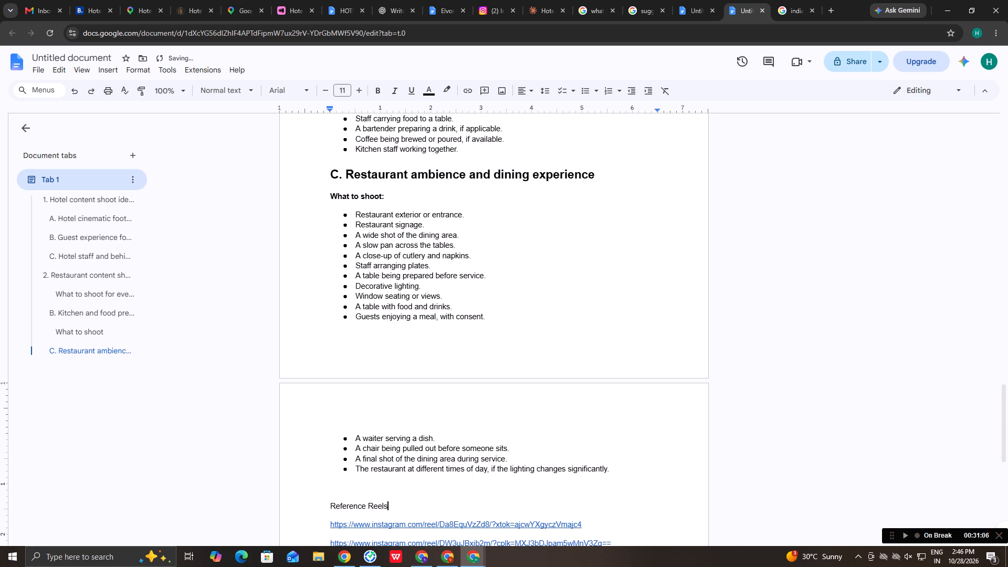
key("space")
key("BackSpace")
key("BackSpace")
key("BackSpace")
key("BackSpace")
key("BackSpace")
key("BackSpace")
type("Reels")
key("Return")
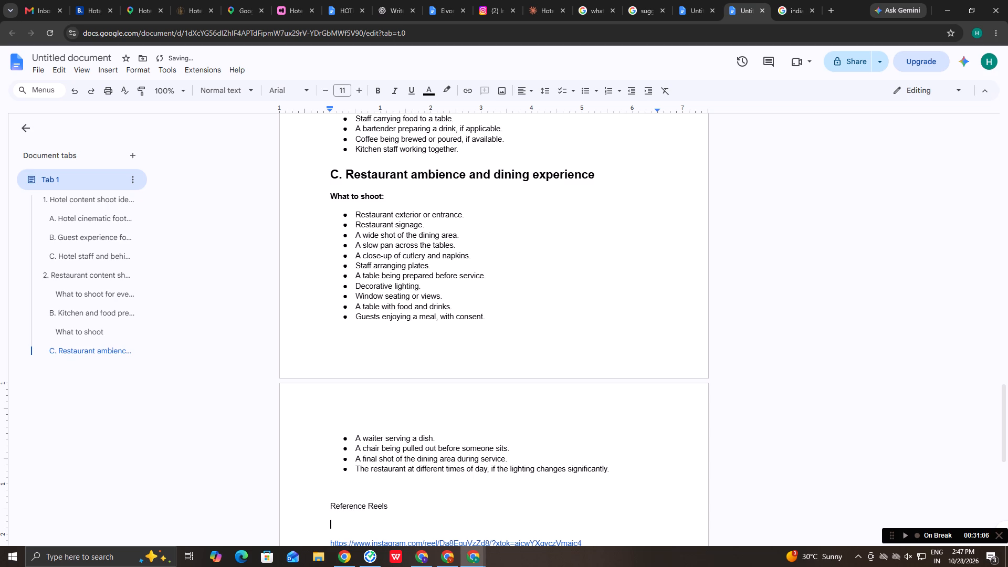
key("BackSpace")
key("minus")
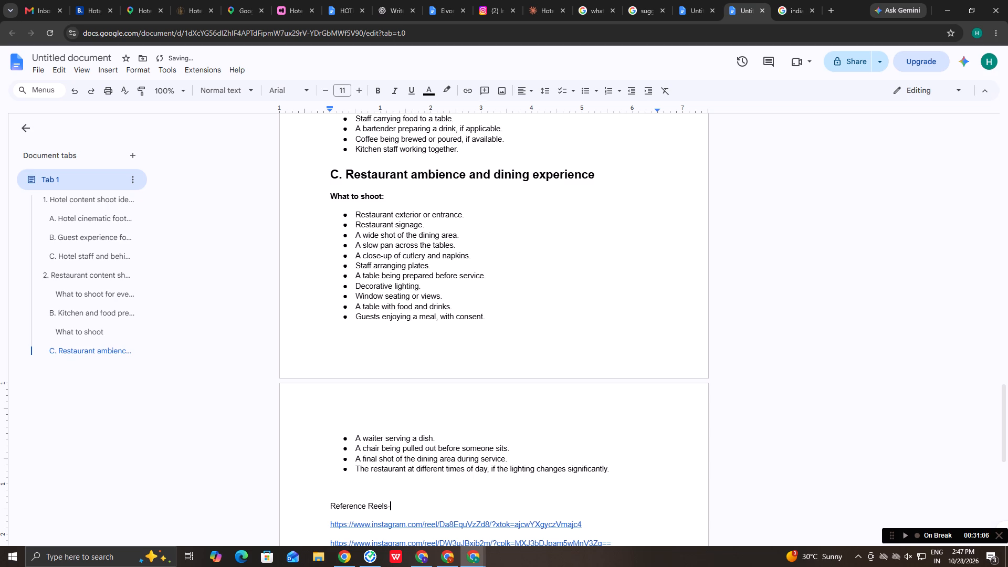
Make the whole "Reference Reels-" label above the Instagram links bold.
left_click_drag(397, 502, 184, 503)
key("ctrl+b")
left_click(412, 507)
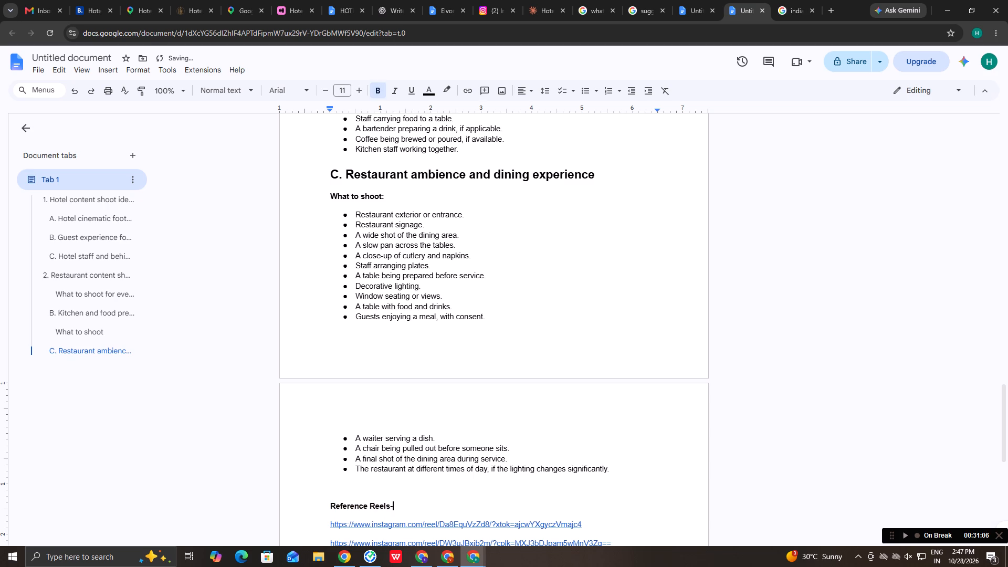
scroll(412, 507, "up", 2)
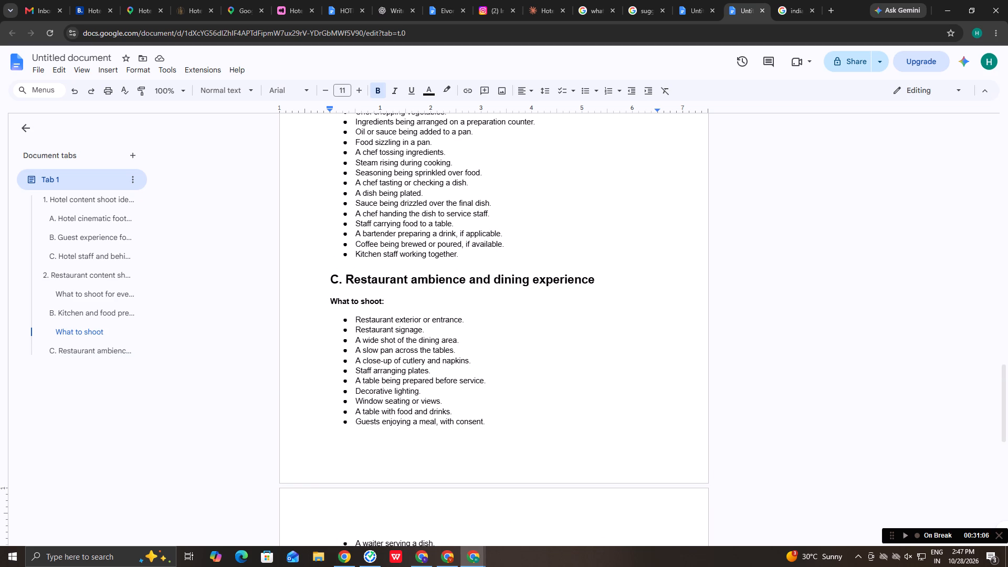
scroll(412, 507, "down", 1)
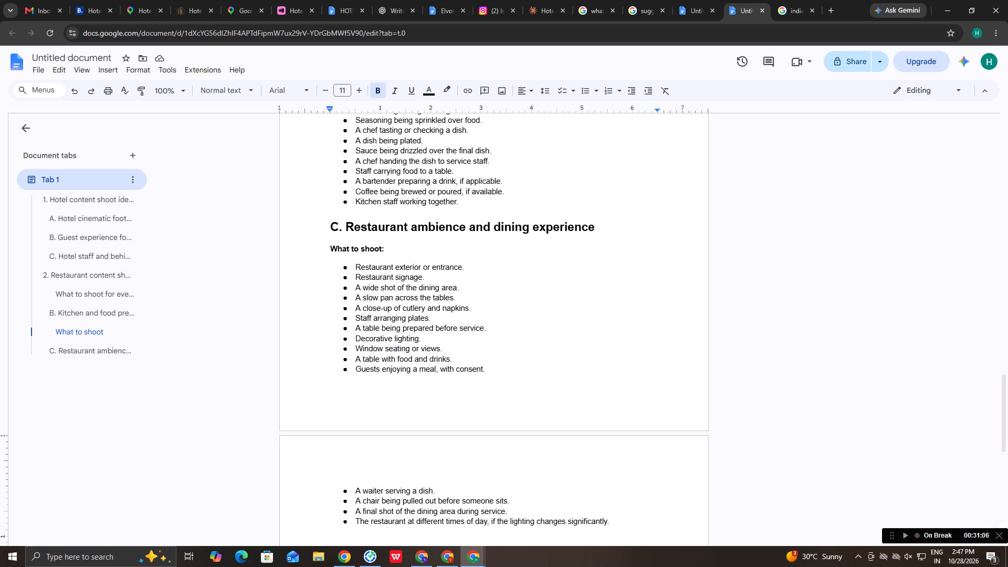
Review the restaurant and hotel shot lists from the end of the document back to its start.
scroll(423, 524, "up", 3)
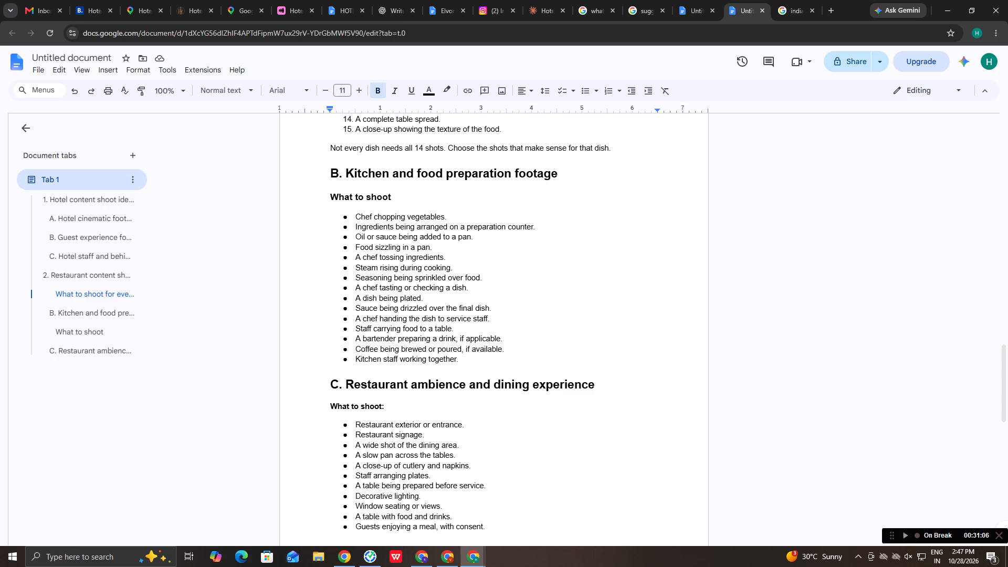
scroll(423, 524, "up", 3)
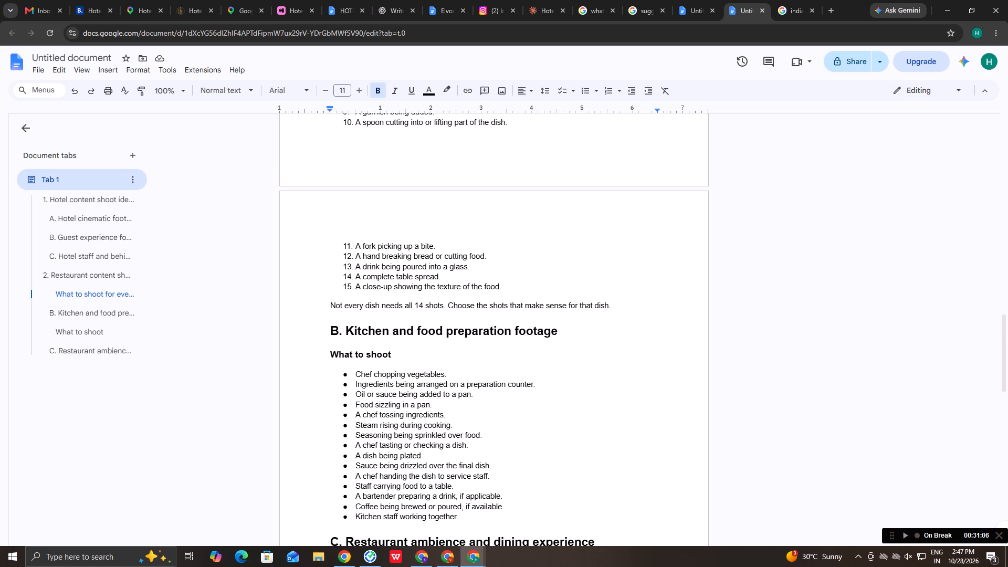
scroll(423, 524, "up", 2)
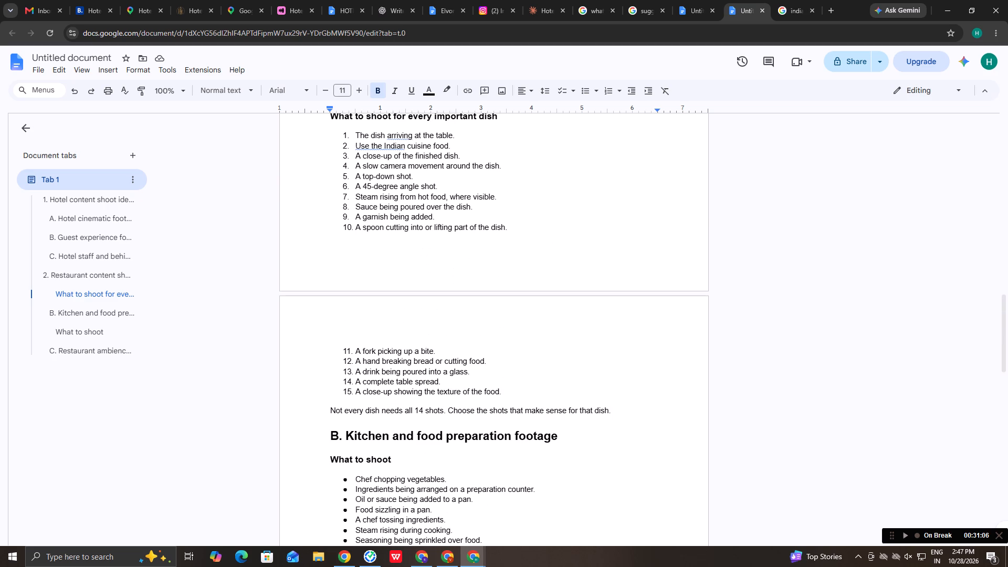
left_click(86, 55)
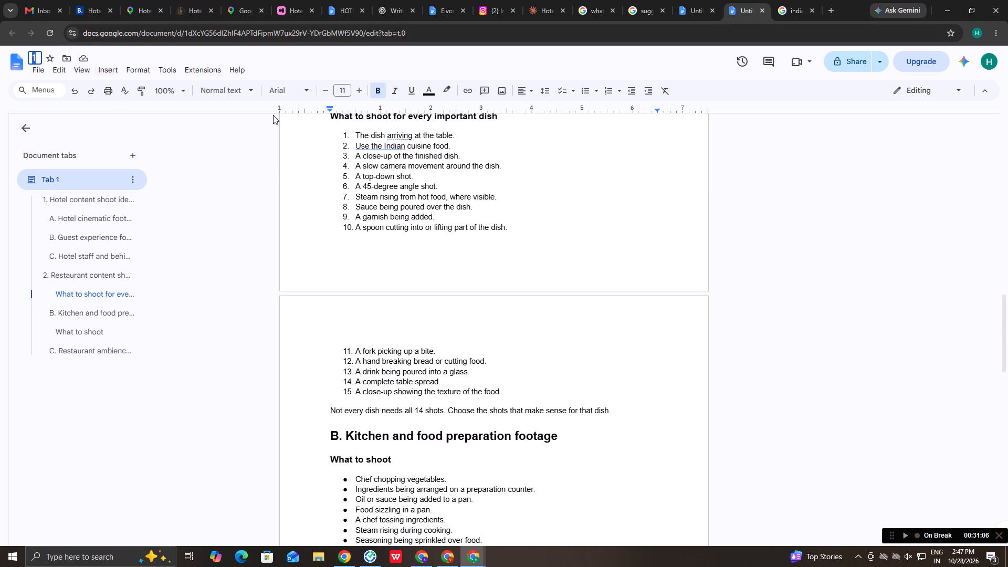
scroll(392, 260, "up", 16)
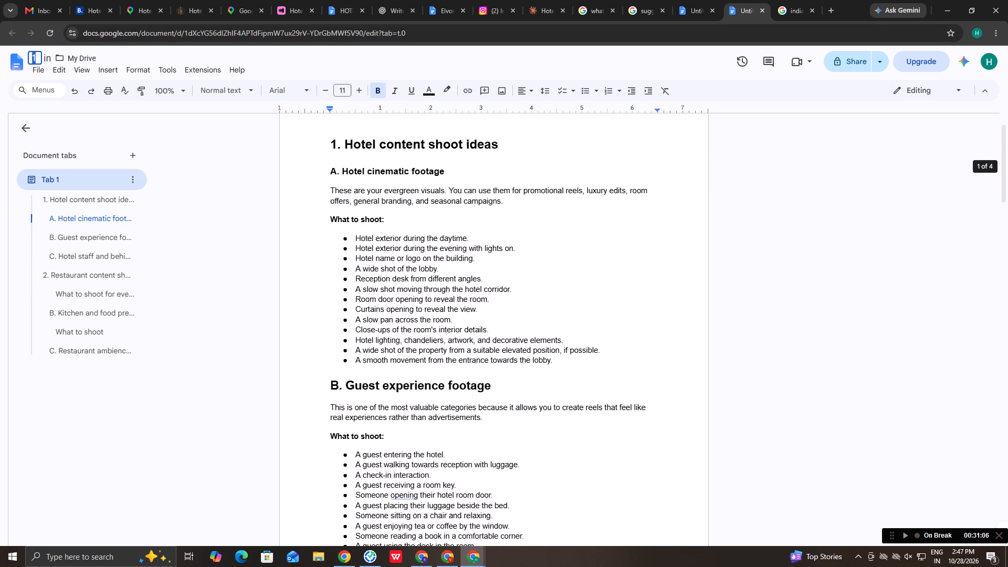
scroll(402, 282, "up", 5)
scroll(402, 282, "down", 2)
scroll(402, 282, "up", 3)
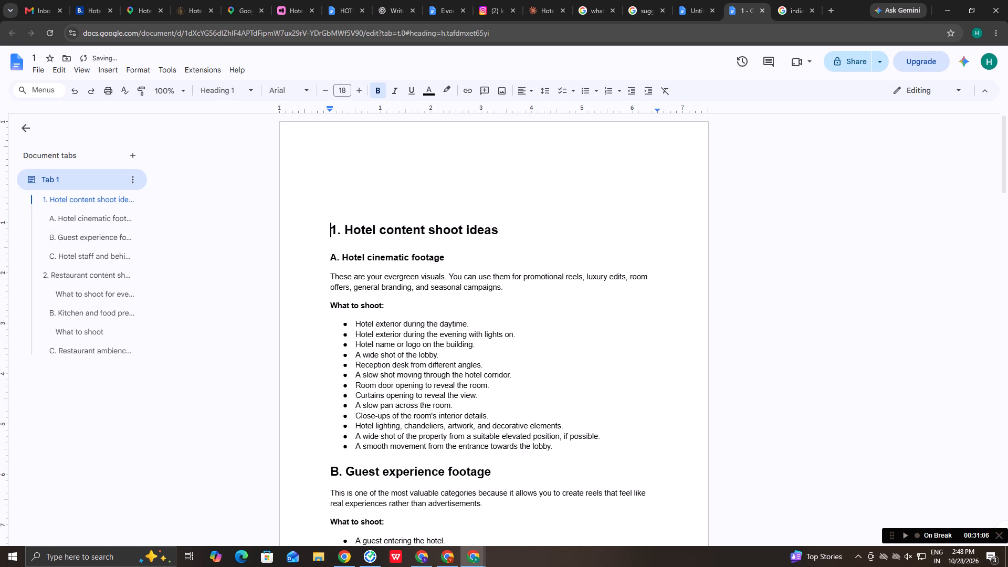
left_click(358, 164)
type("Hor")
key("BackSpace")
key("BackSpace")
key("BackSpace")
key("BackSpace")
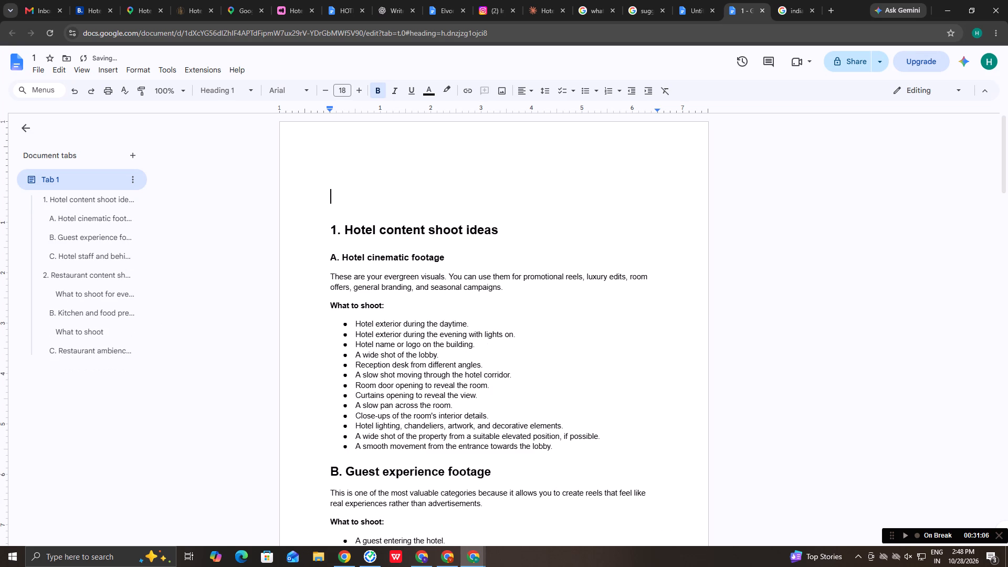
type("Ho")
key("t")
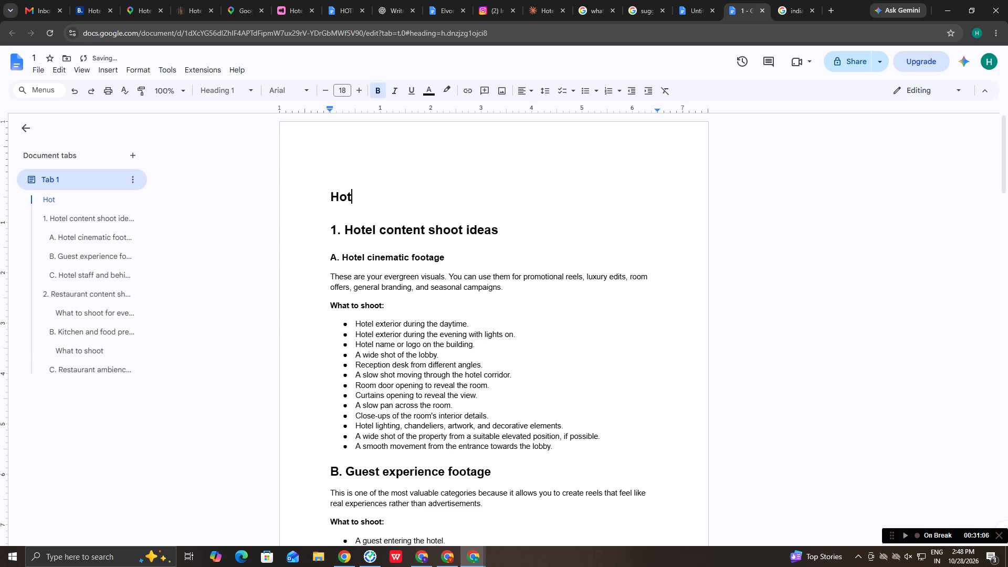
type("el Elvora and")
key("space")
type("Rea")
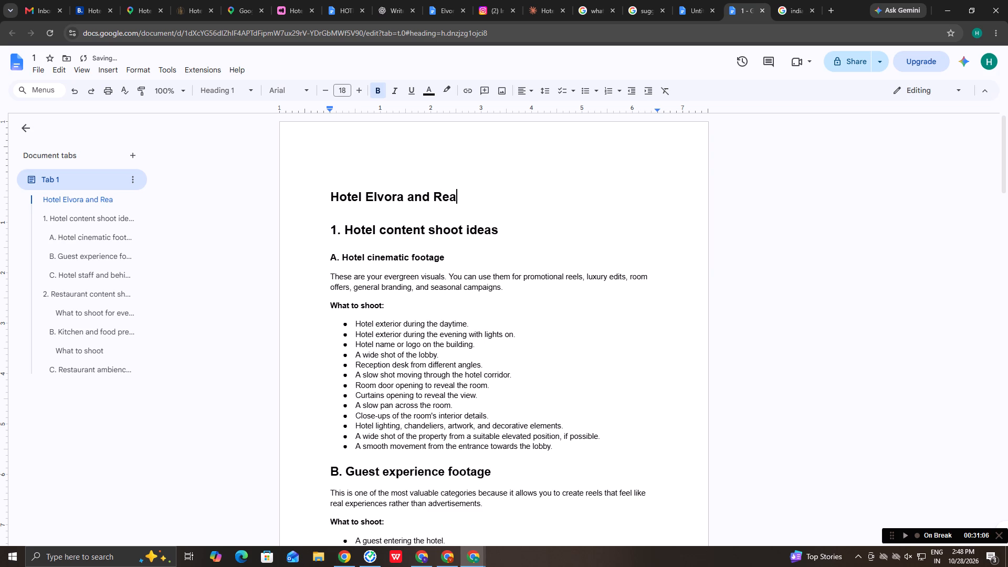
key("BackSpace")
key("s")
type("tau")
type("rant")
key("space")
type("SHoot")
key("space")
key("BackSpace")
key("BackSpace")
key("BackSpace")
key("BackSpace")
key("BackSpace")
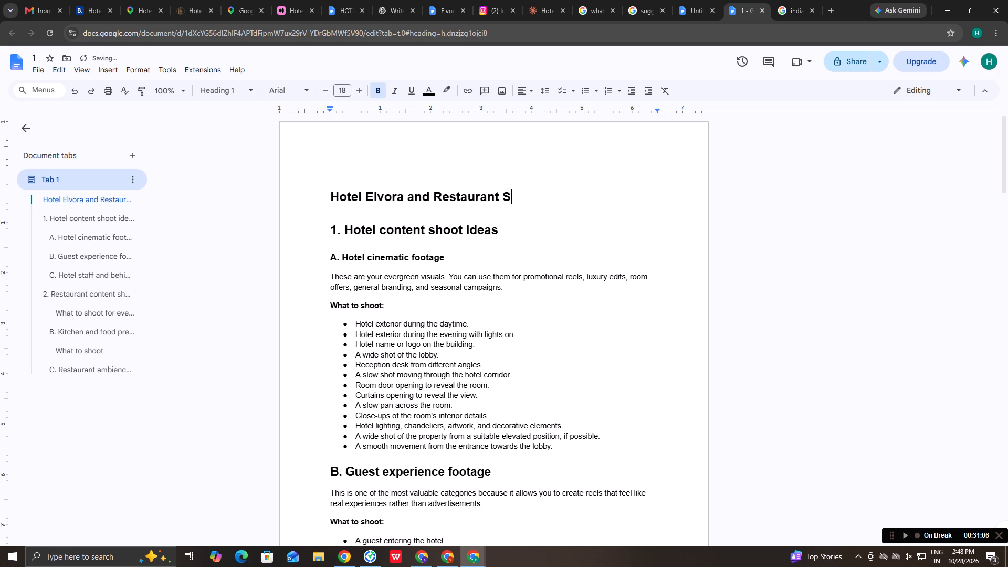
type("hoot")
key("space")
type("Ideas")
key("Return")
key("BackSpace")
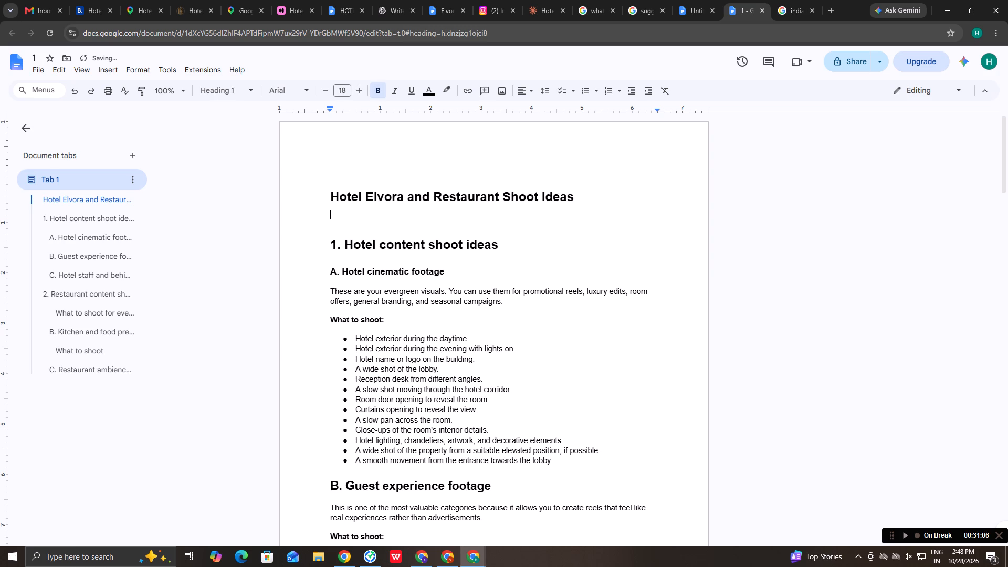
Centre the "Hotel Elvora and Restaurant Shoot Ideas" line and apply the Title style to it.
triple_click(529, 189)
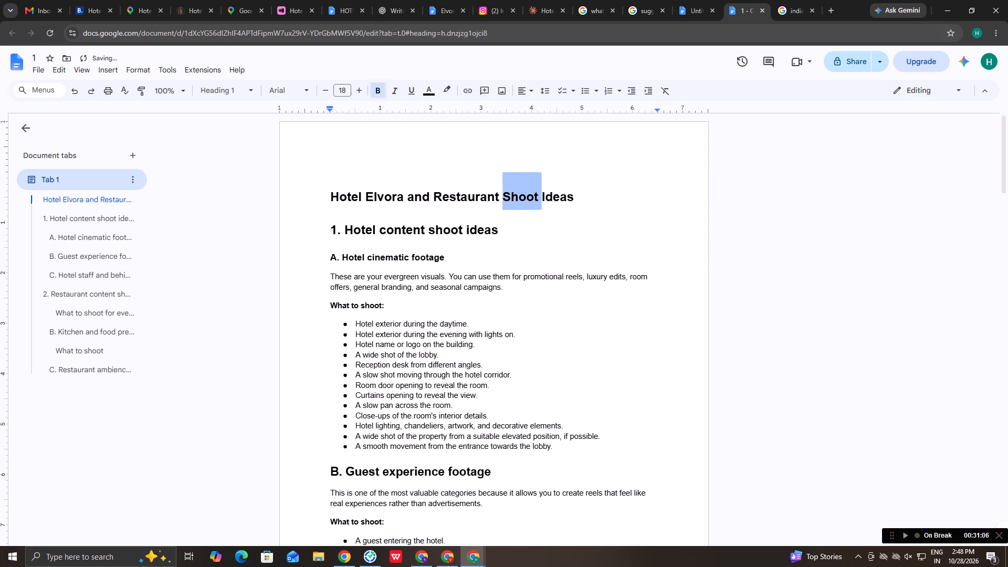
left_click(520, 89)
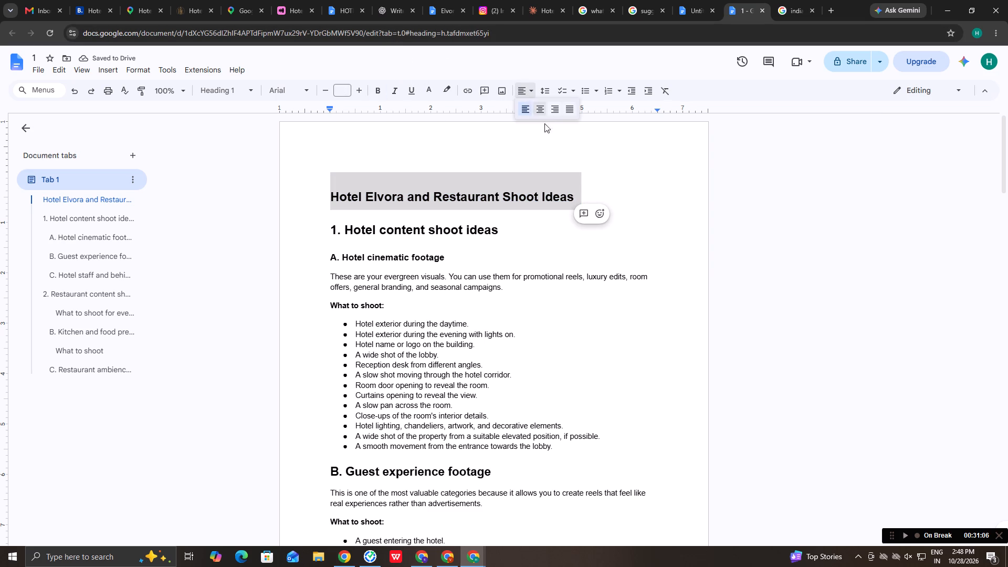
left_click(539, 108)
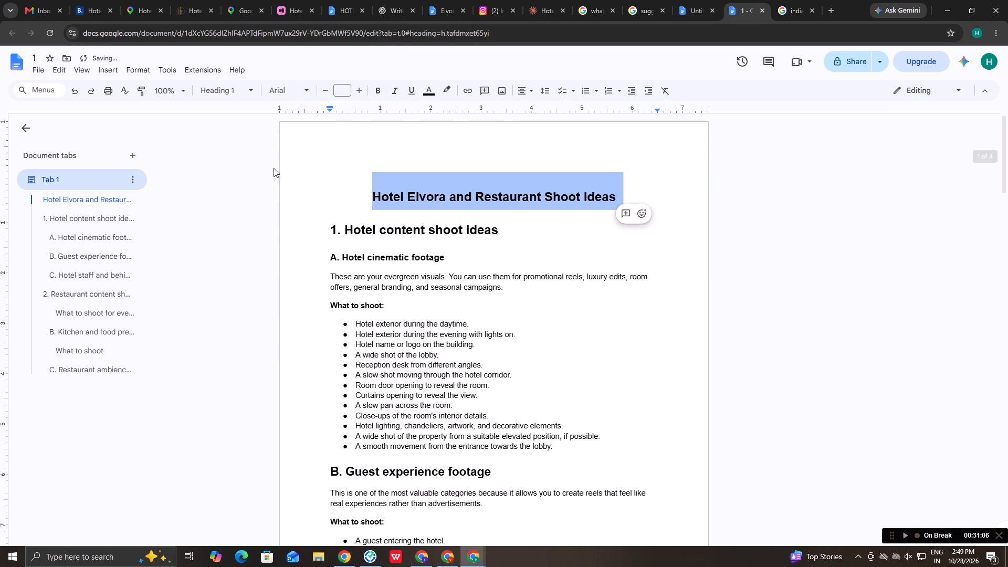
left_click(229, 96)
left_click(236, 161)
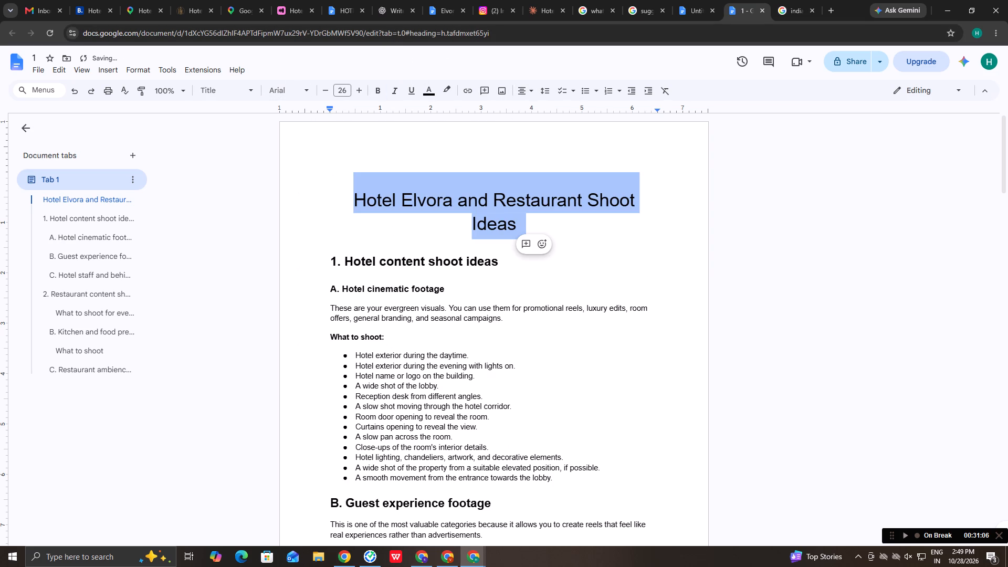
left_click(388, 187)
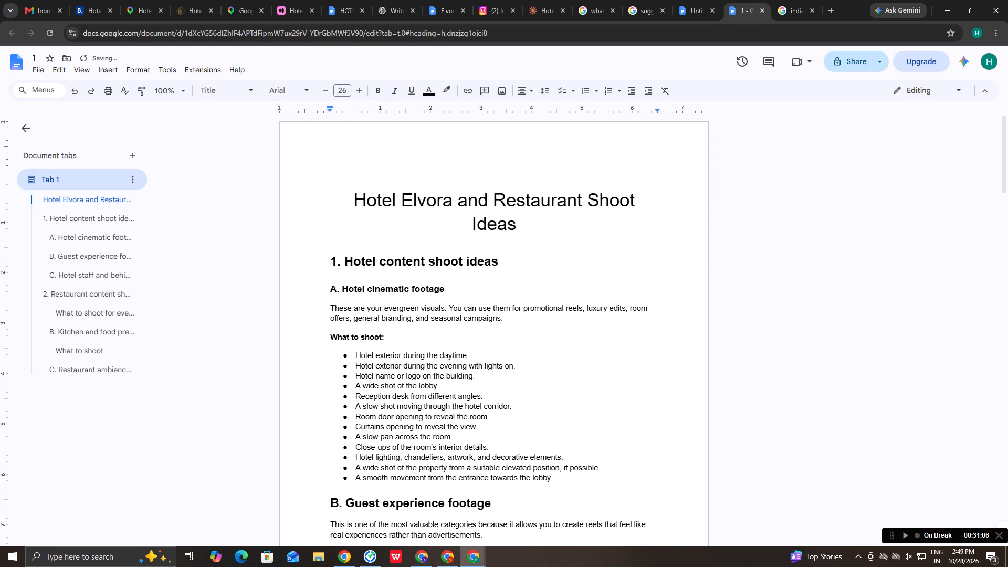
Reduce the font size of the "Hotel Elvora and Restaurant Shoot Ideas" title to 25.
triple_click(403, 205)
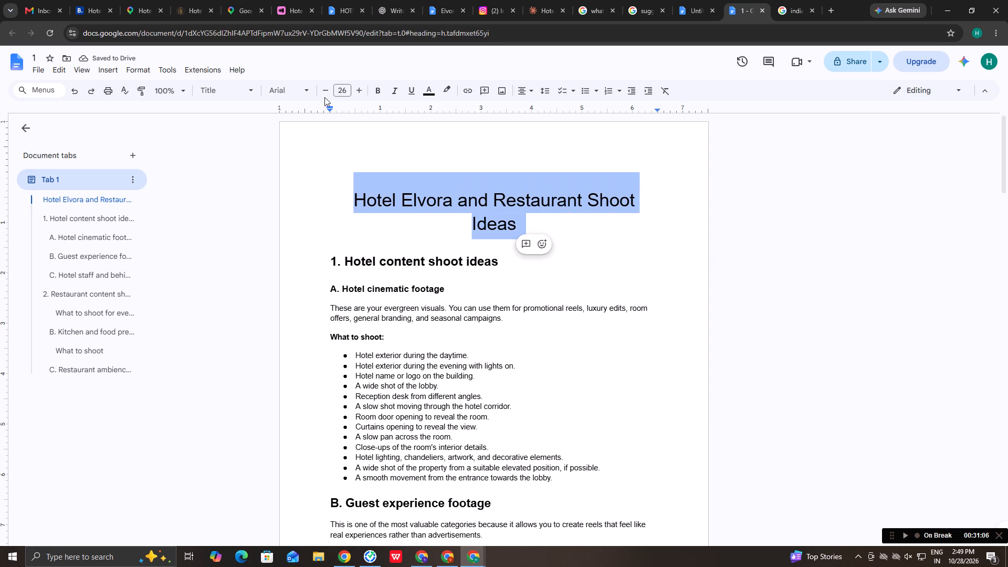
left_click(321, 90)
left_click(359, 171)
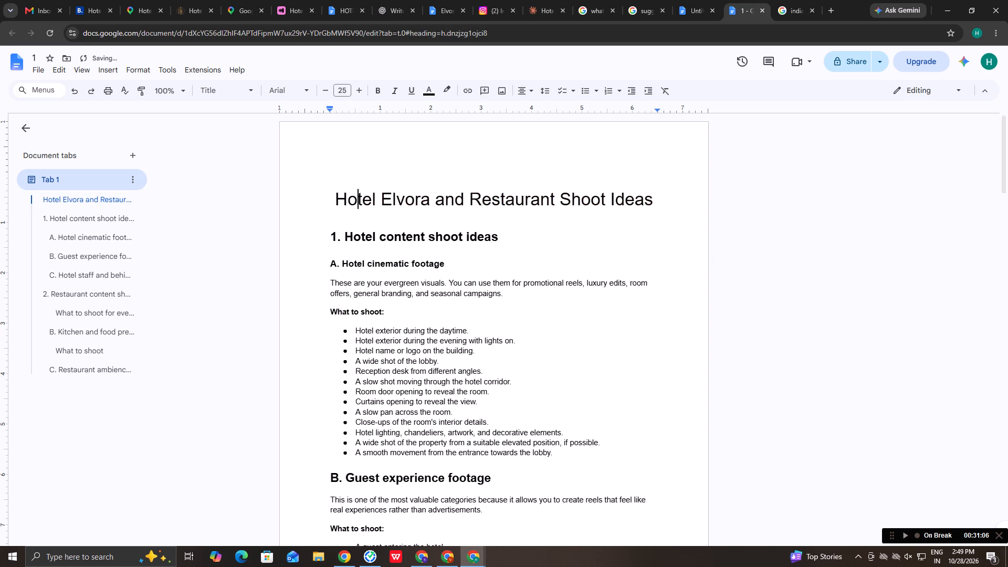
Rename the document file as "Hotel Elvora and Restaurant Shoot Ideas".
double_click(35, 56)
key("BackSpace")
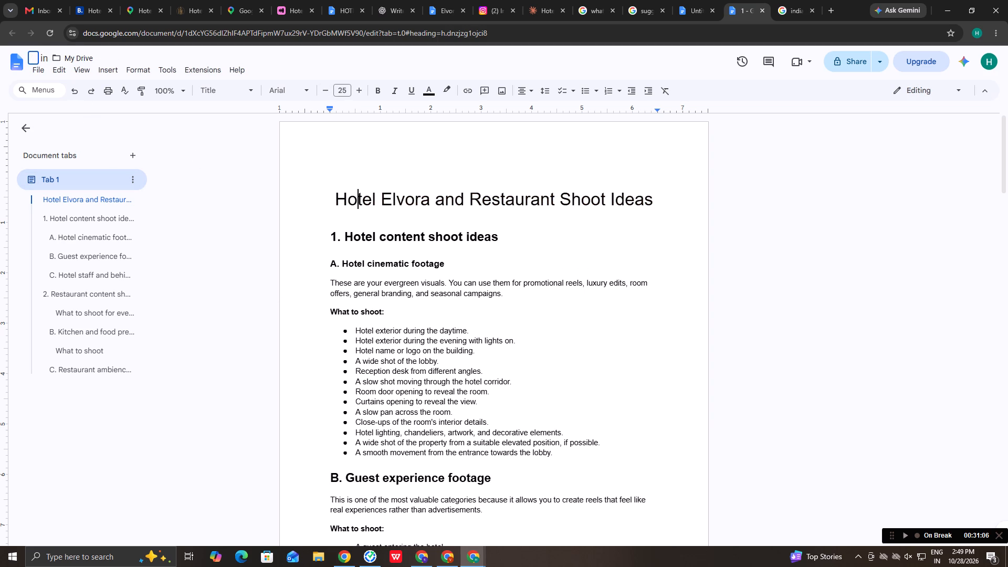
left_click(35, 59)
left_click(302, 211)
double_click(48, 54)
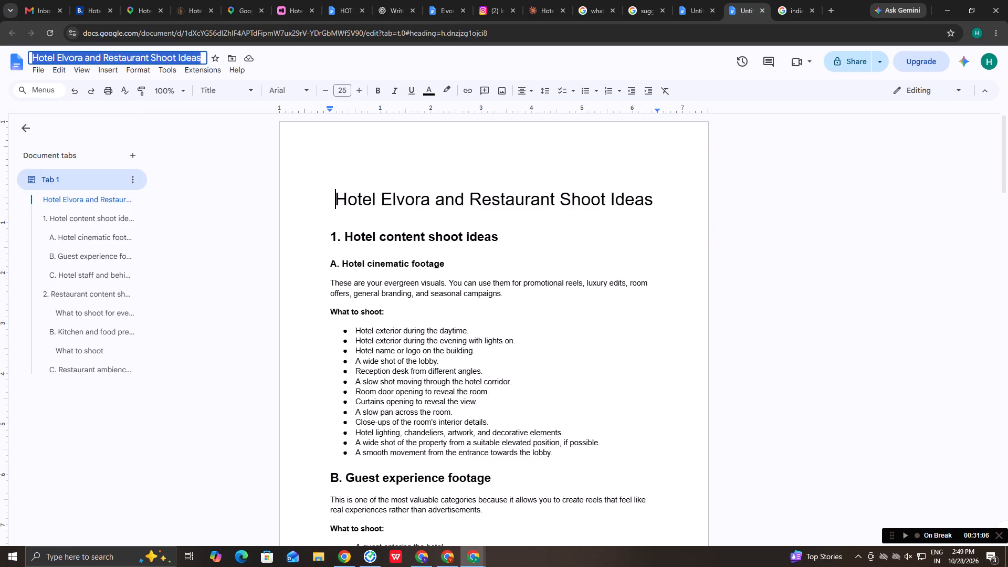
left_click(361, 250)
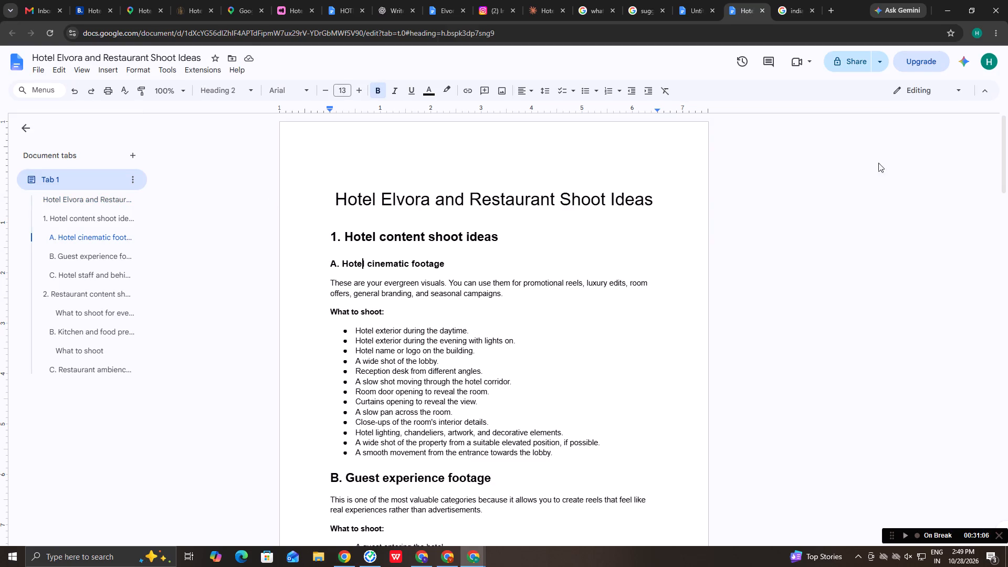
Share the document by changing its general access to "Anyone with the link".
left_click(879, 61)
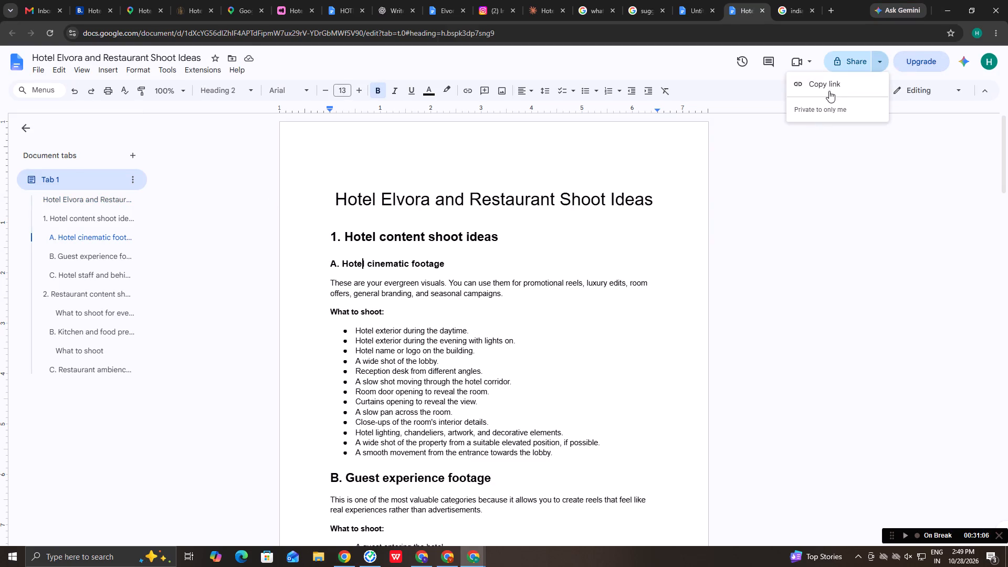
left_click(848, 67)
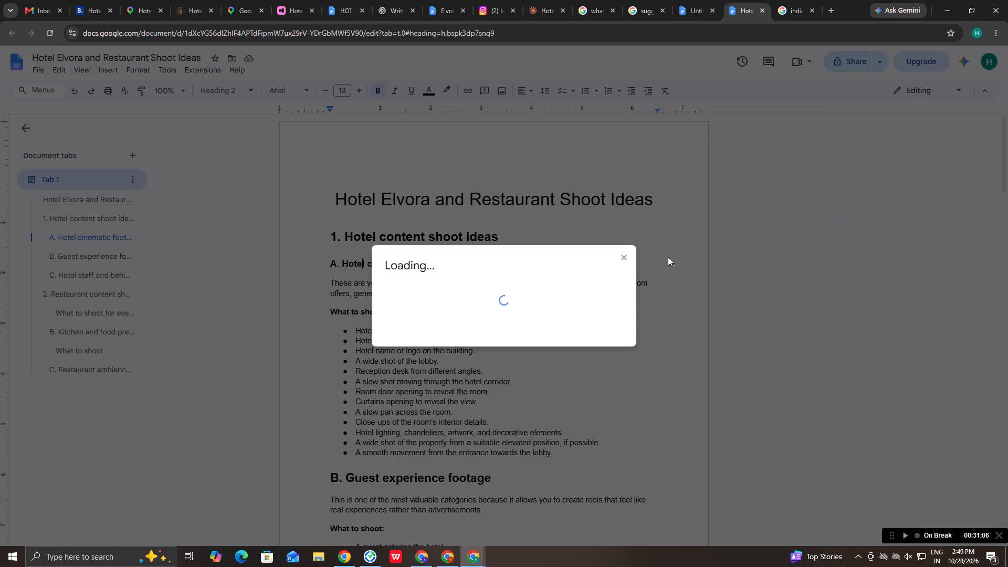
left_click(416, 350)
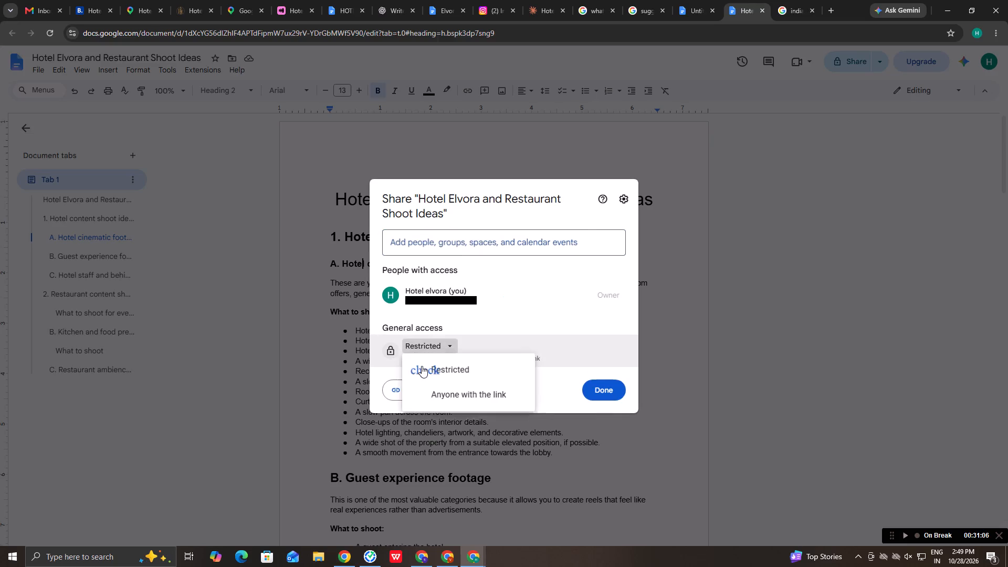
left_click(435, 395)
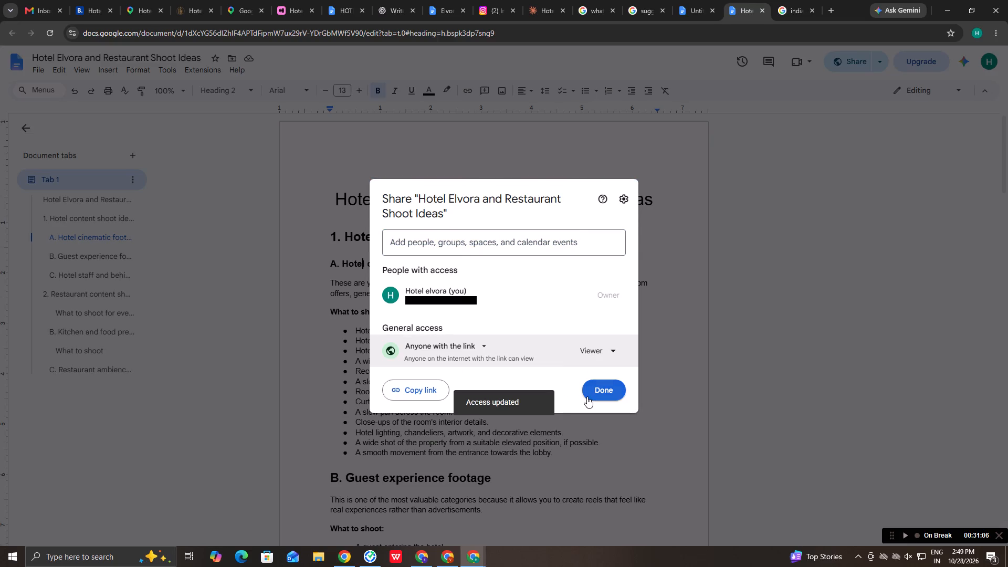
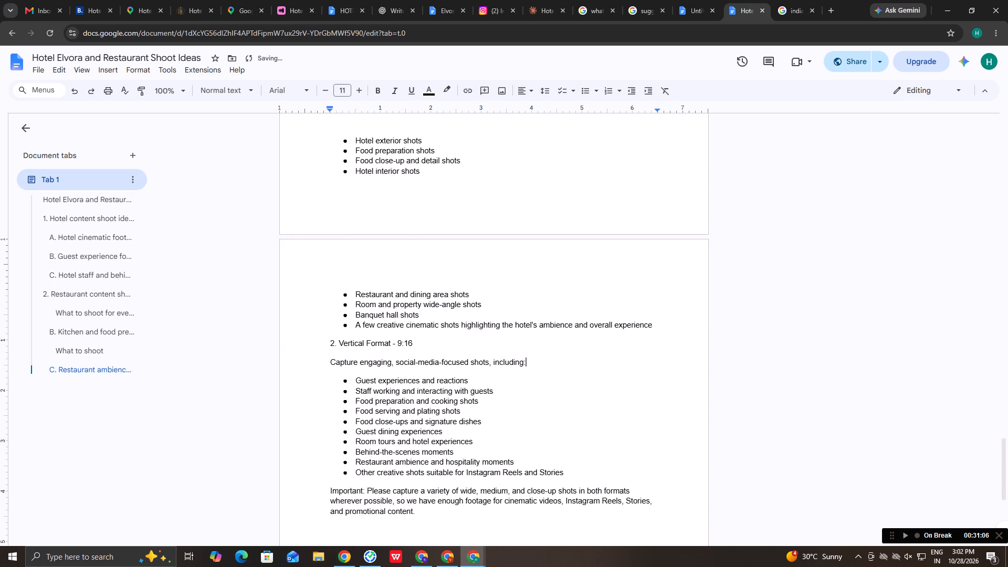
scroll(353, 382, "up", 5)
left_click(342, 332)
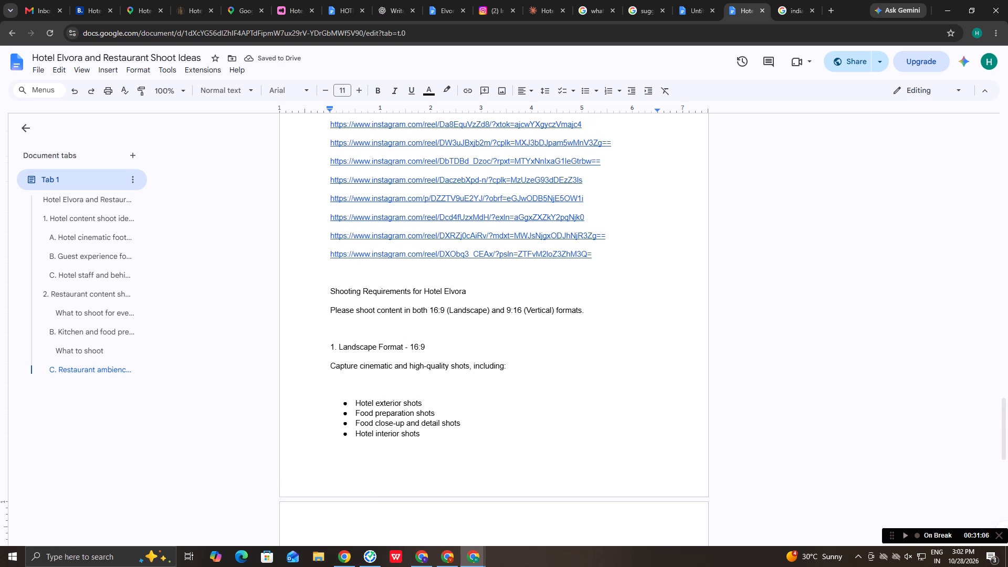
key("BackSpace")
Make the "Shooting Requirements for Hotel Elvora" line bold and set its font size to 15.
left_click_drag(468, 291, 343, 291)
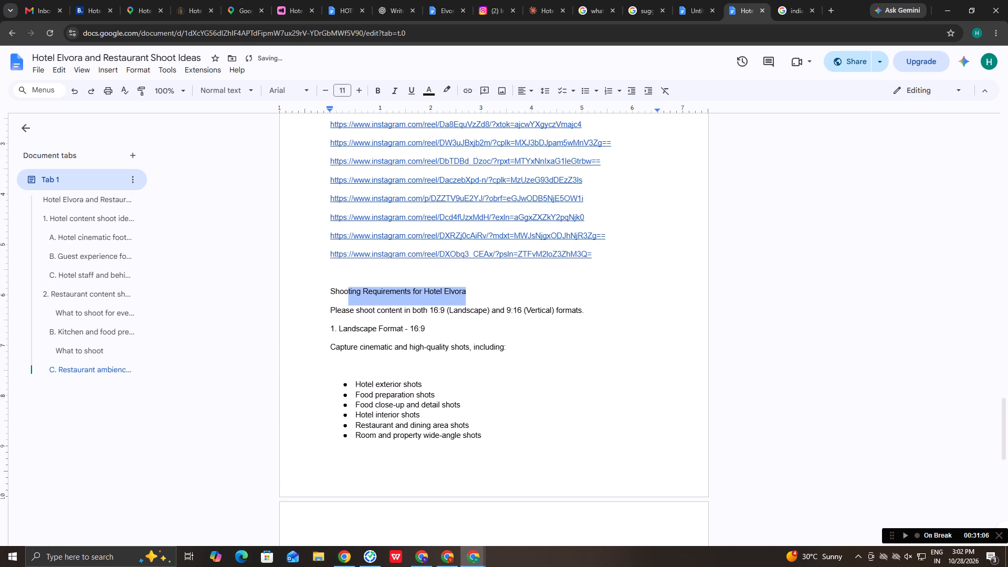
left_click_drag(343, 291, 328, 289)
left_click(383, 88)
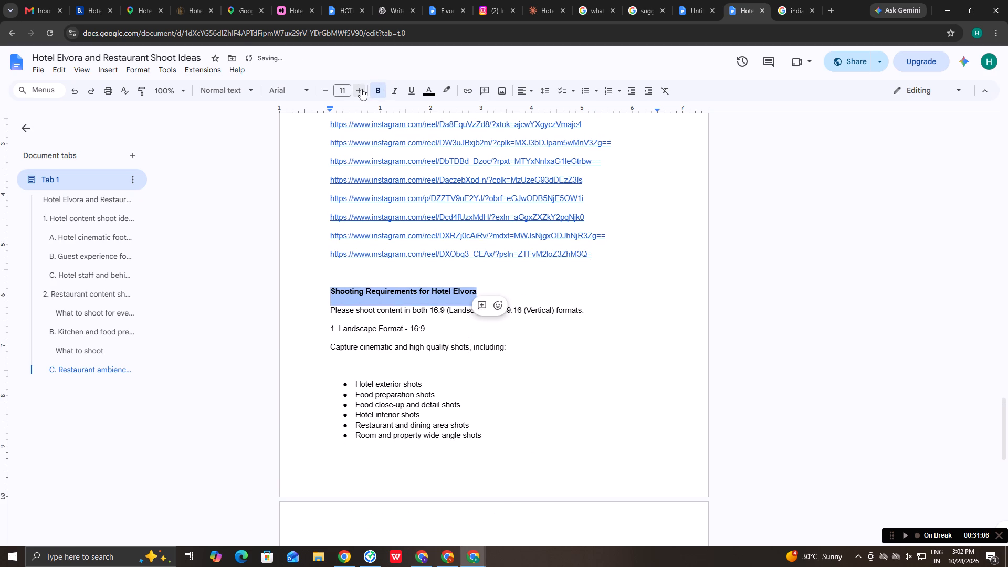
triple_click(361, 89)
left_click(361, 89)
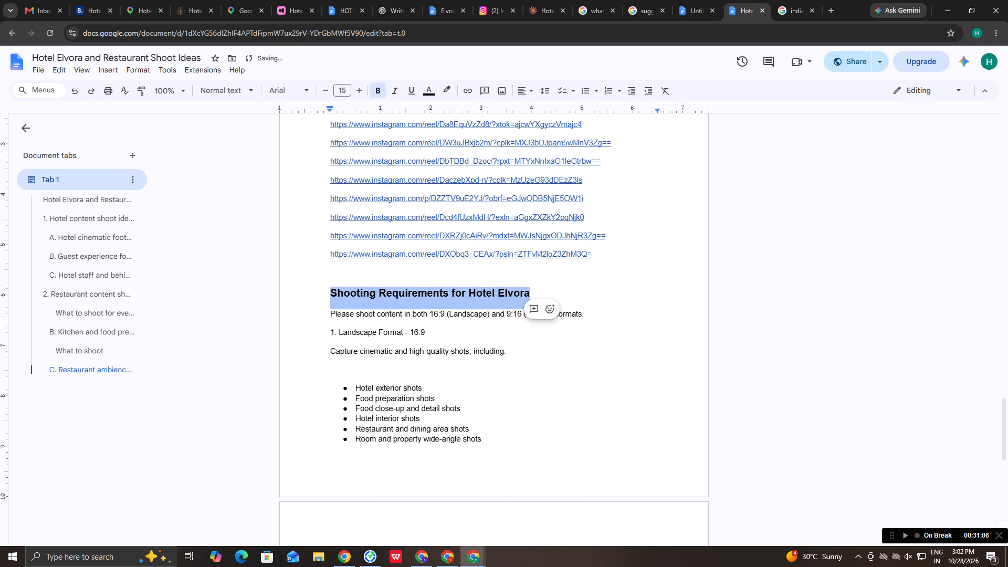
Remove the blank line between the landscape format introduction and its bulleted list.
left_click(379, 373)
key("BackSpace")
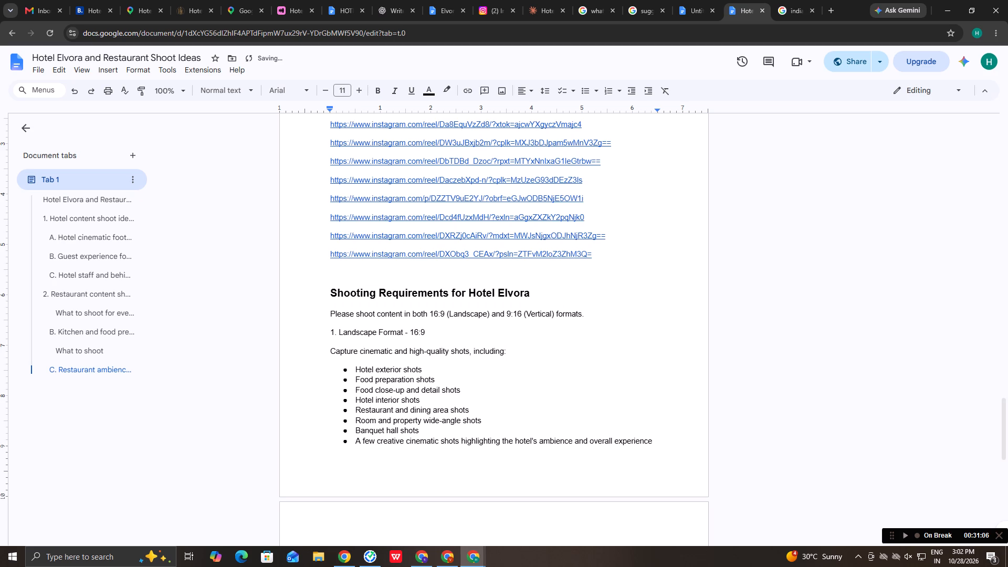
scroll(379, 373, "down", 1)
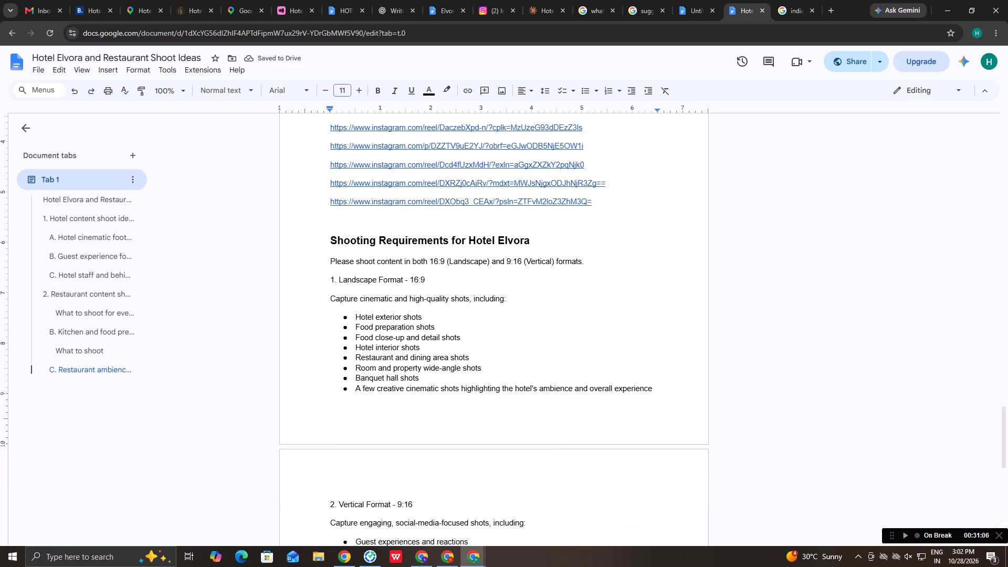
Make the "1. Landscape Format - 16:9" and "2. Vertical Format - 9:16" lines bold.
triple_click(382, 280)
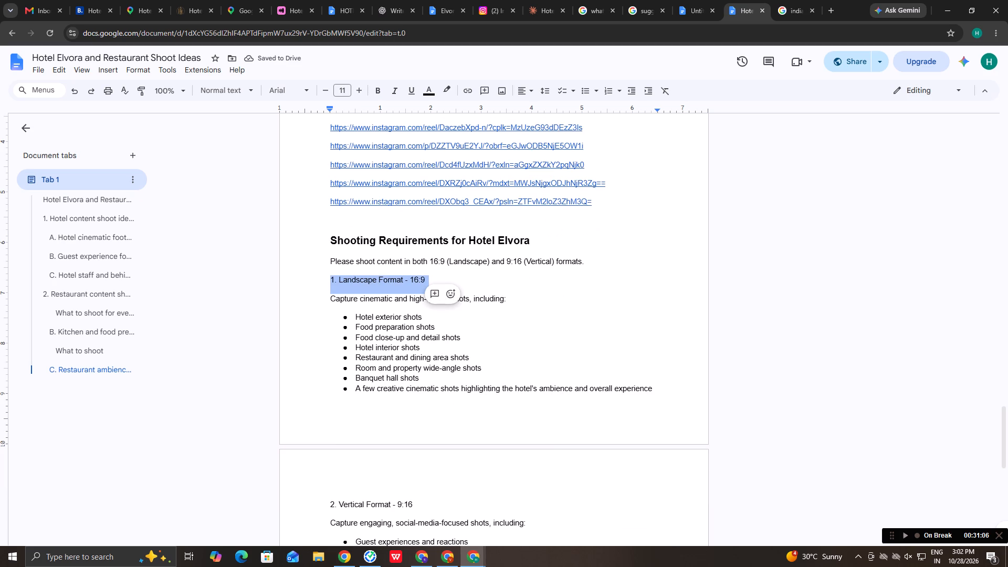
key("ctrl+b")
scroll(382, 280, "down", 4)
triple_click(367, 296)
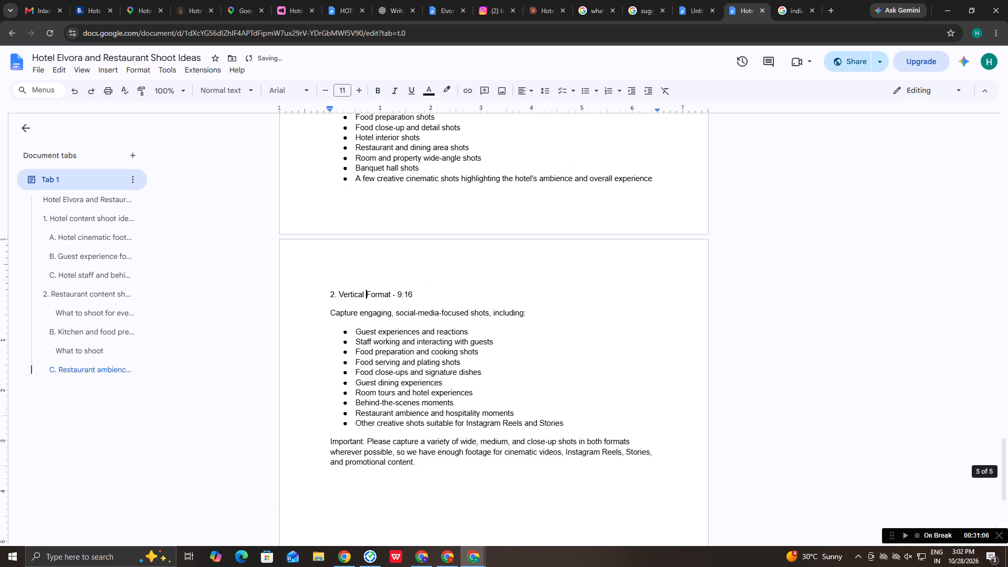
key("ctrl+b")
scroll(403, 373, "down", 2)
left_click(400, 420)
Insert a horizontal line between the last reference reel link and the "Shooting Requirements for Hotel Elvora" heading.
scroll(403, 415, "up", 9)
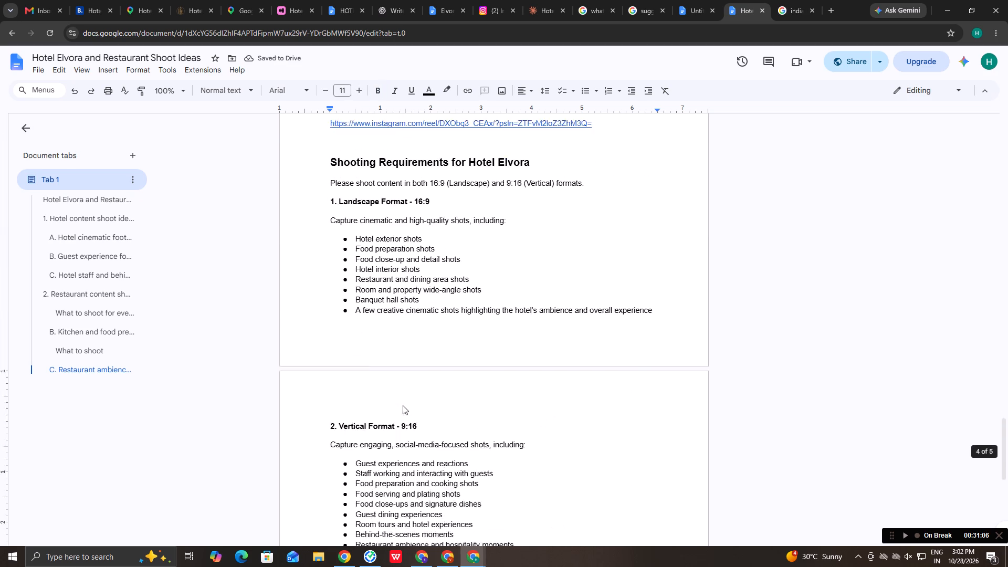
left_click(338, 381)
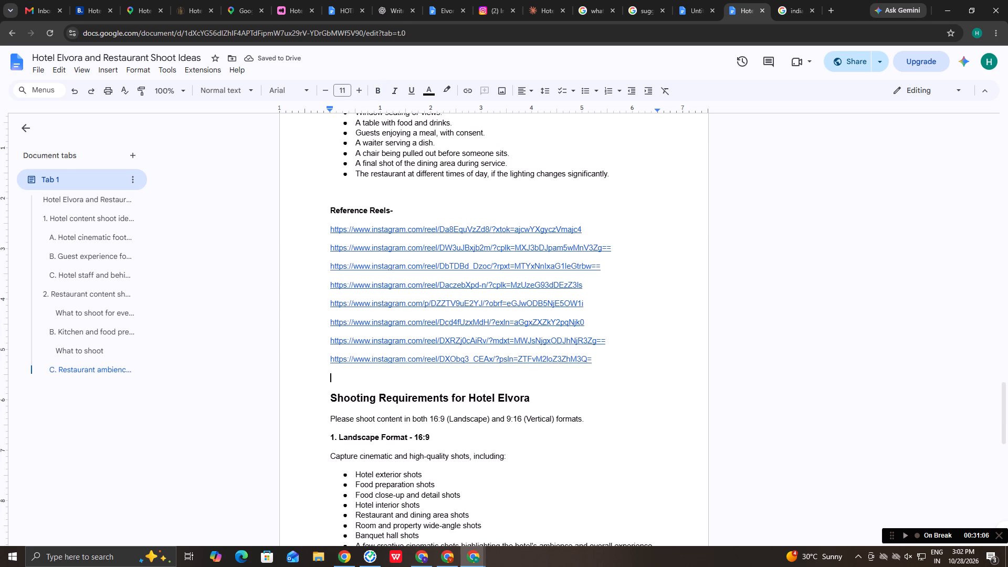
left_click(113, 69)
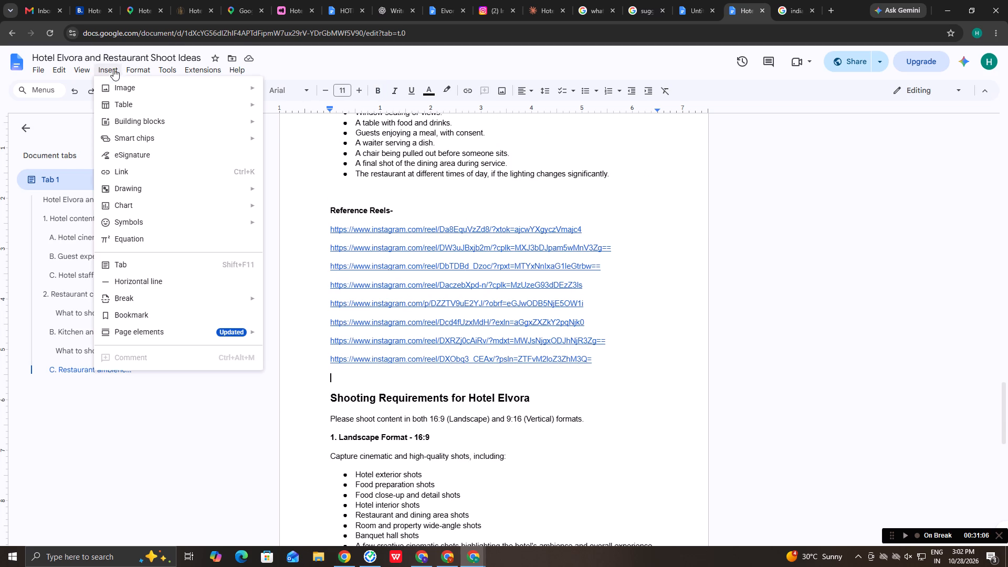
left_click(131, 287)
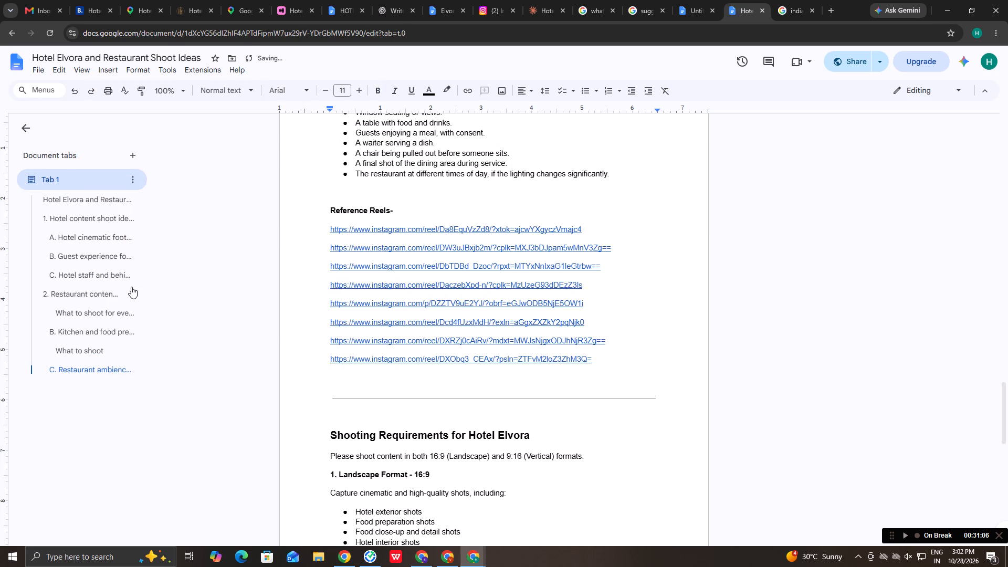
Remove the blank lines below and above the horizontal line that precedes the shooting requirements heading.
key("BackSpace")
left_click(340, 379)
key("BackSpace")
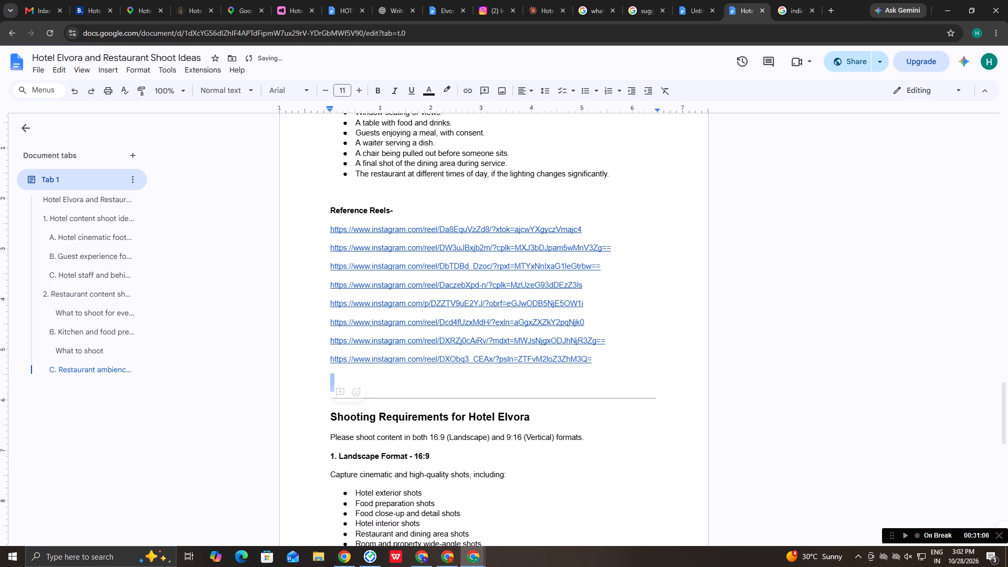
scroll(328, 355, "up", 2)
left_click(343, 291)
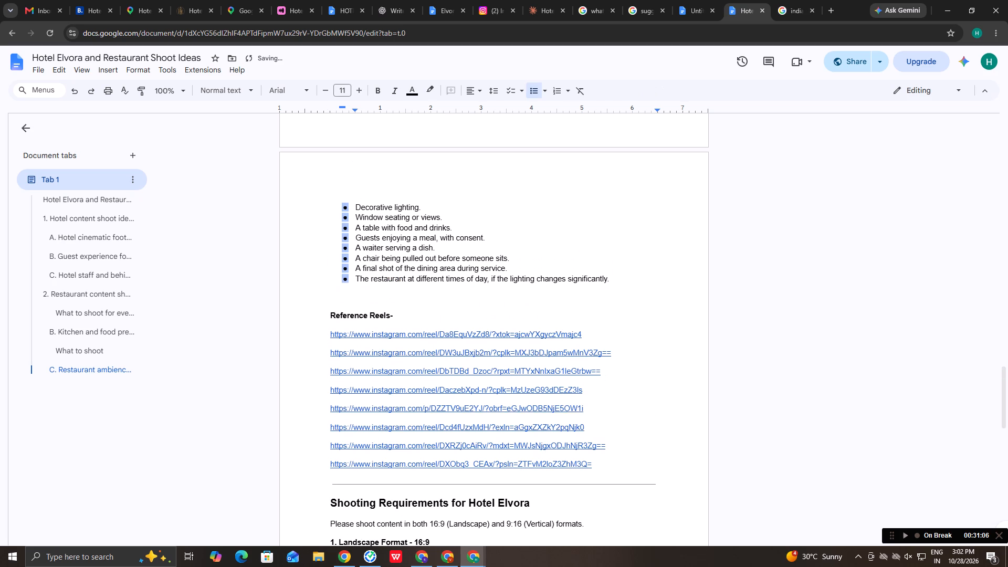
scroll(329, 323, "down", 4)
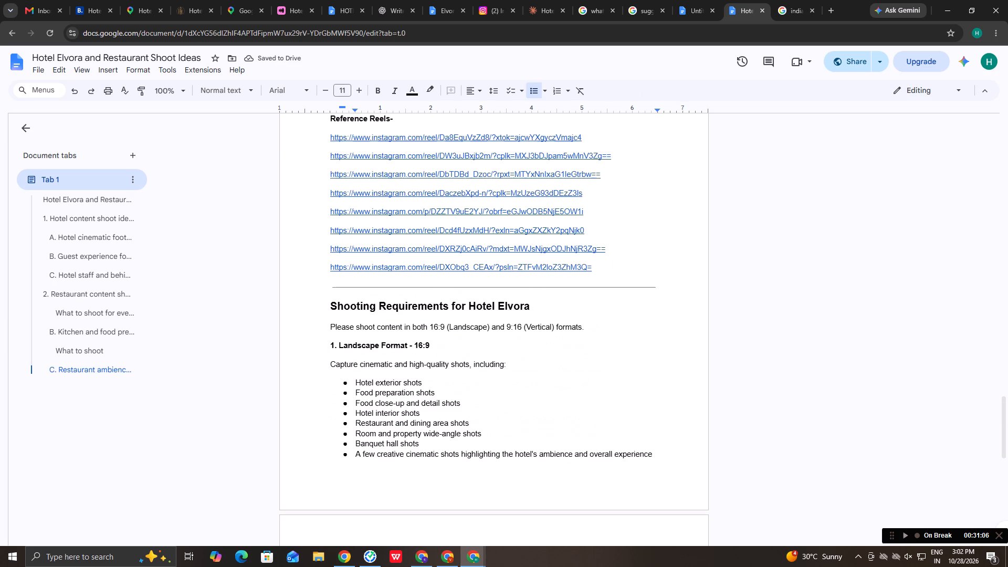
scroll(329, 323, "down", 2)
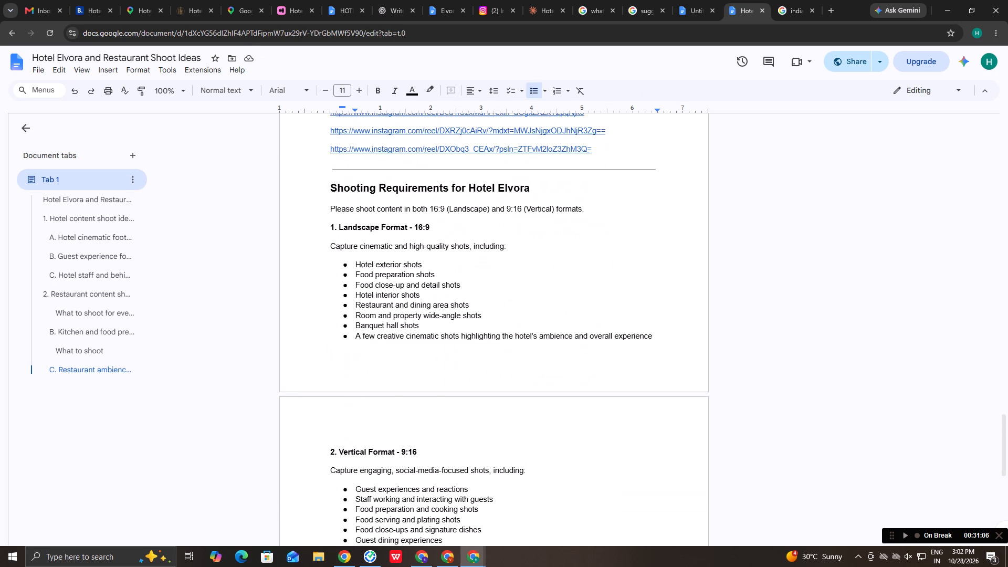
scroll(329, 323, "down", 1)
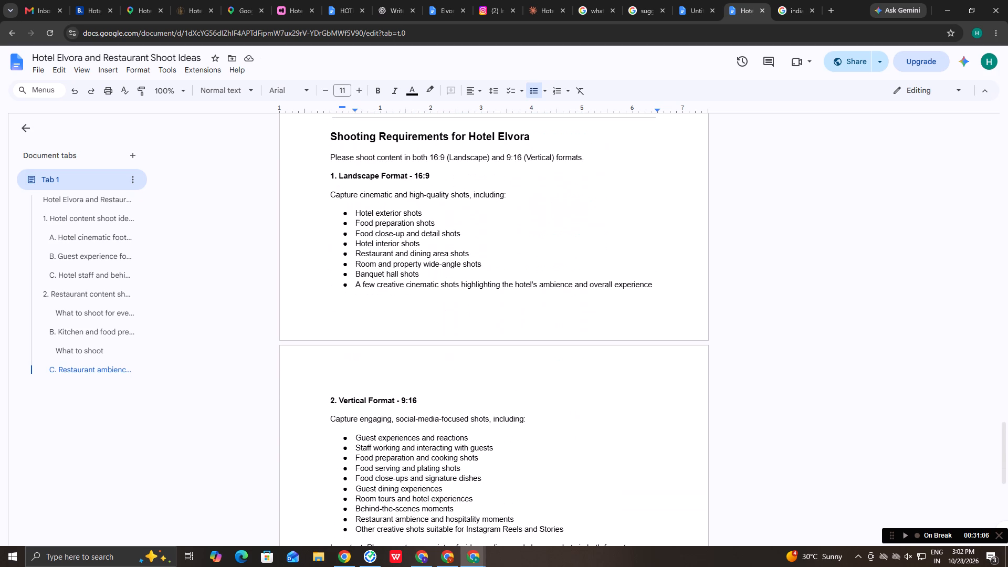
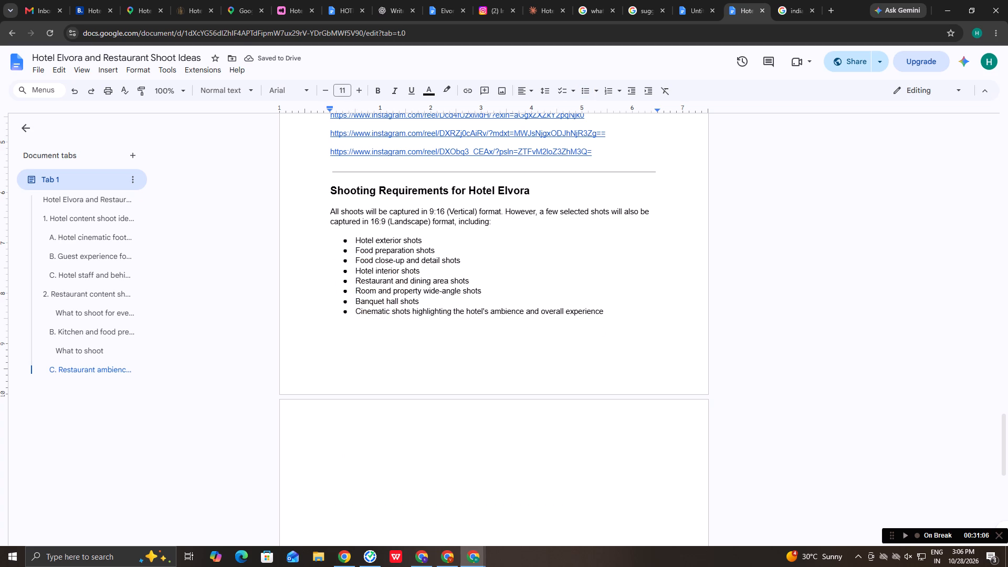
Replace "However," with "And" before "a few selected shots" in the shooting requirements paragraph.
left_click_drag(540, 212, 505, 213)
left_click_drag(505, 213, 506, 213)
key("BackSpace")
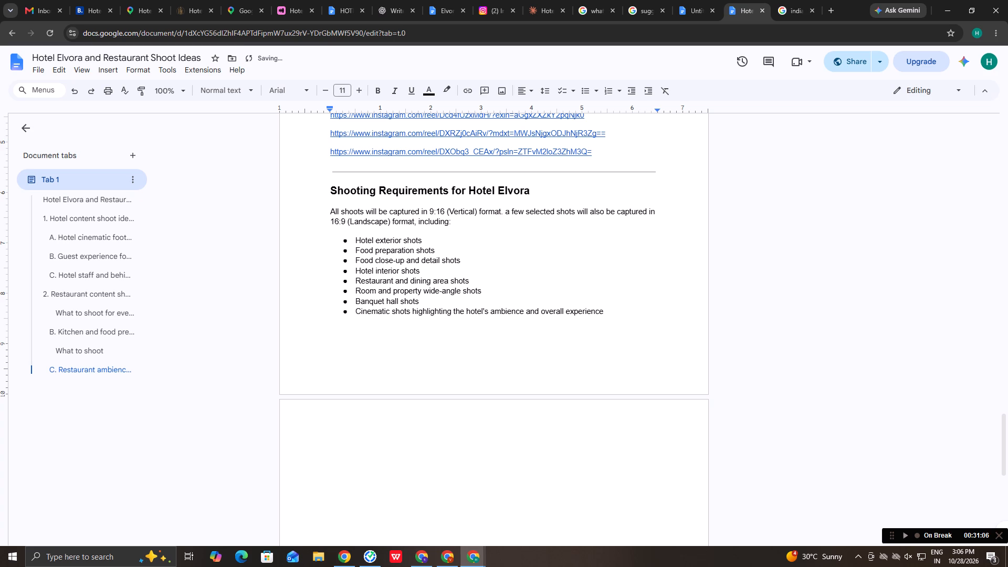
type("and")
key("space")
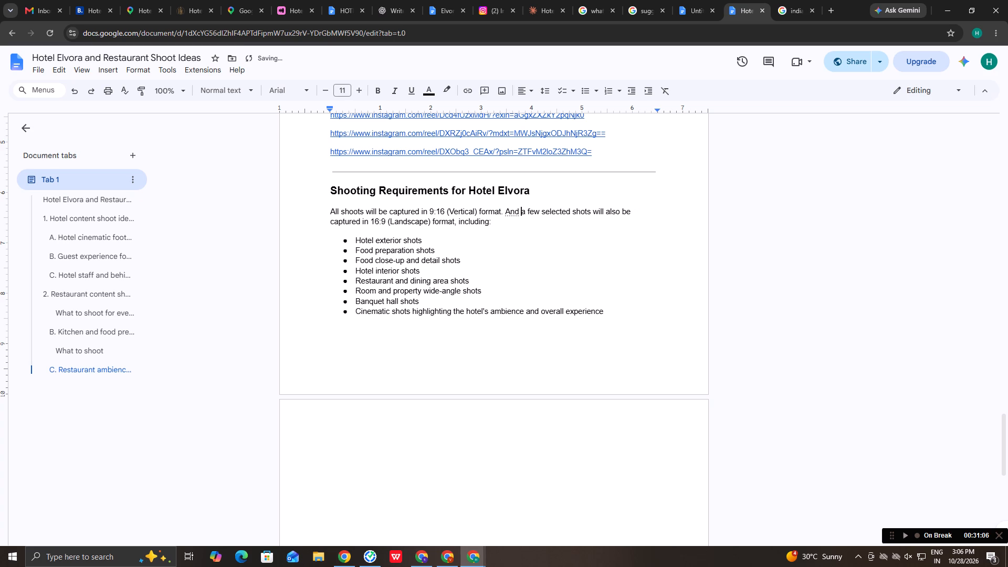
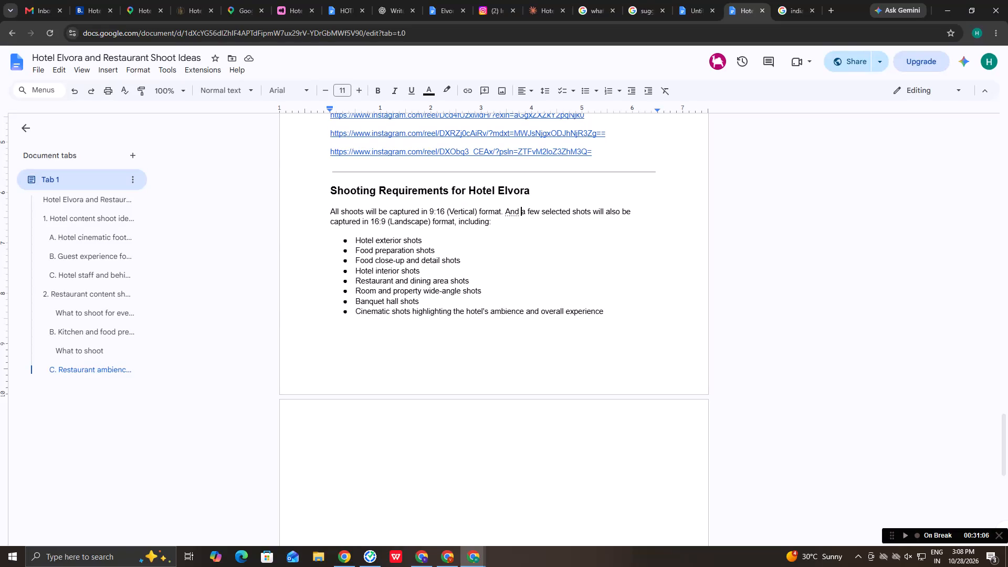
Delete the bulleted list of landscape shots under the shooting requirements paragraph, including the leftover empty bullet.
left_click_drag(615, 313, 237, 241)
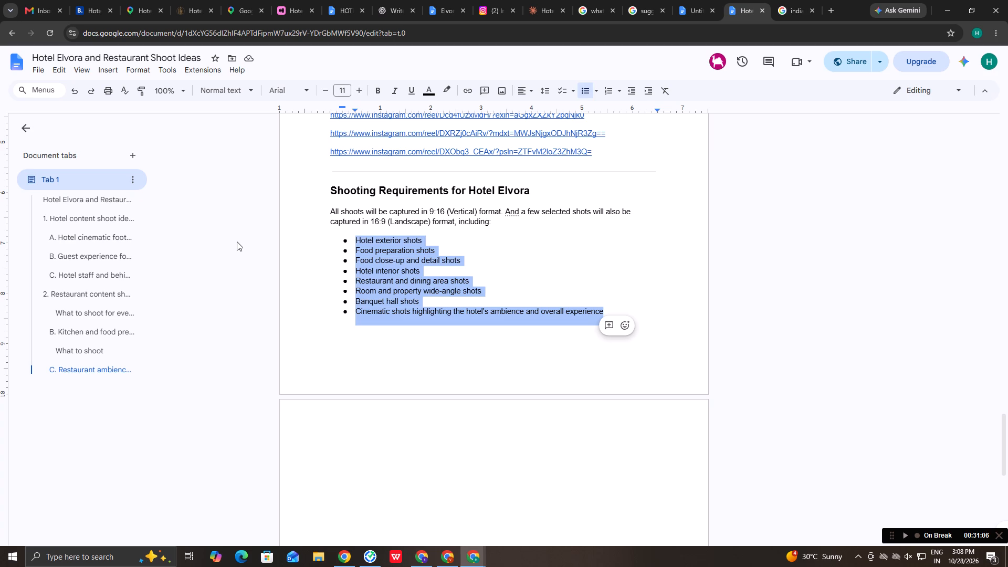
key("BackSpace")
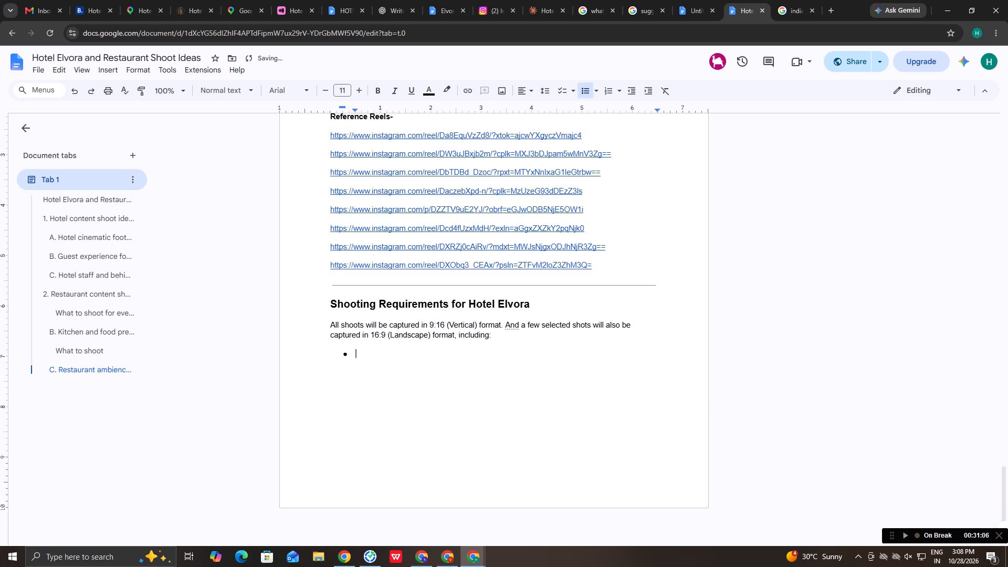
key("BackSpace")
key("BackSpace")
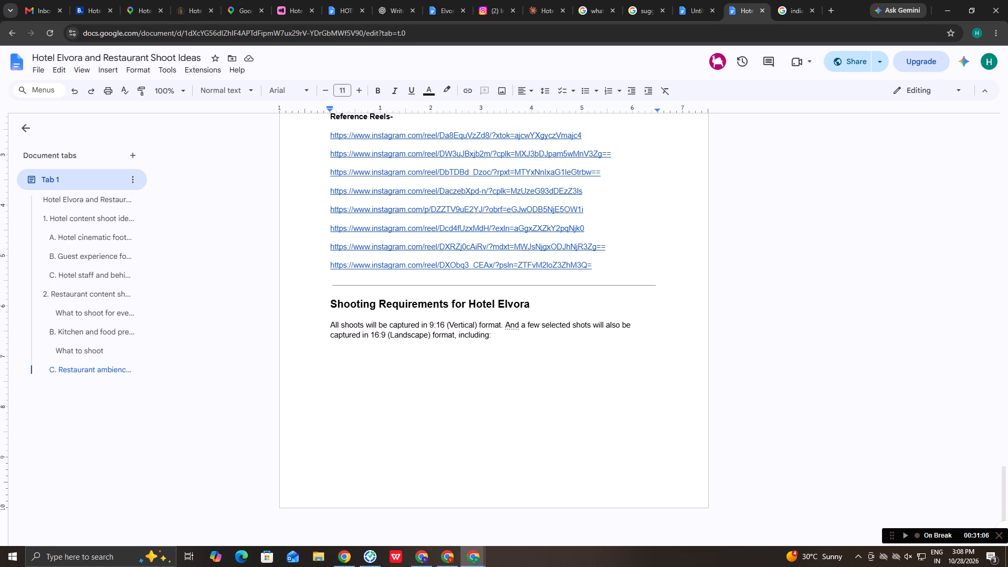
Move the "Shooting Requirements for Hotel Elvora" heading and its paragraph from the document's end to directly below the title, leaving a blank line between.
left_click_drag(495, 339, 272, 310)
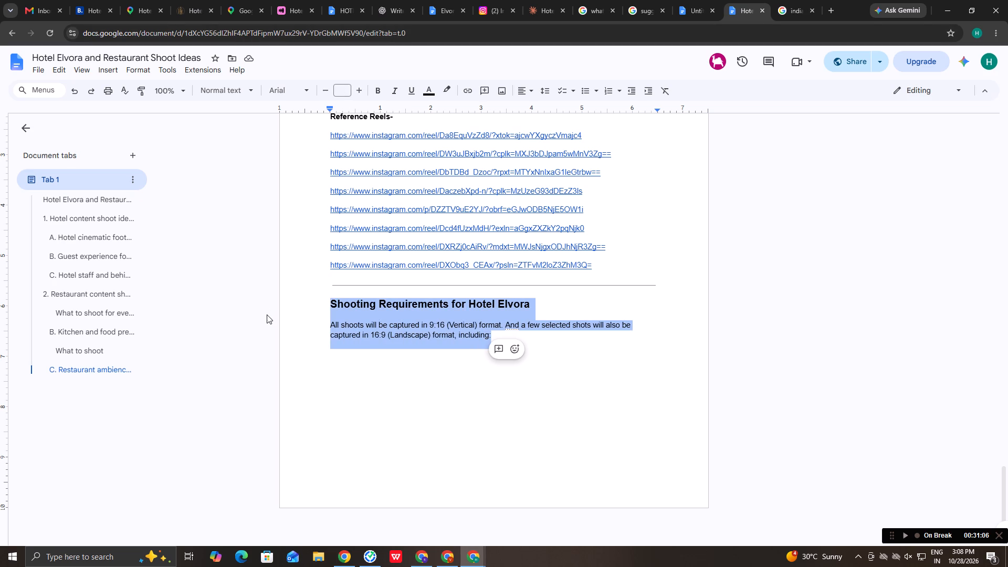
key("ctrl+c")
key("BackSpace")
scroll(378, 381, "up", 5)
scroll(372, 268, "down", 1)
scroll(372, 256, "up", 6)
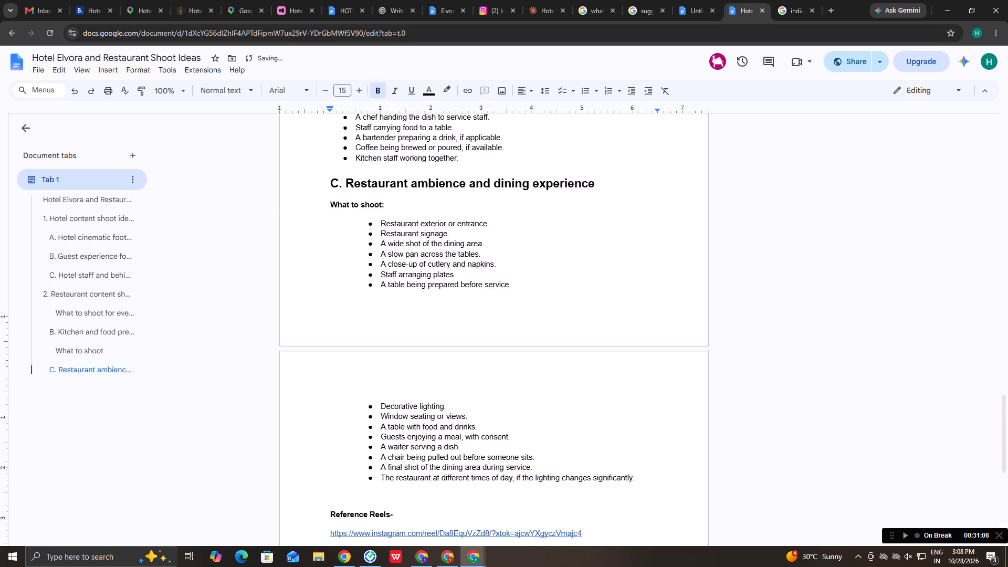
scroll(360, 215, "up", 11)
scroll(365, 219, "down", 1)
scroll(365, 219, "up", 4)
scroll(365, 219, "down", 3)
scroll(365, 219, "up", 1)
scroll(365, 219, "down", 1)
scroll(365, 219, "up", 2)
scroll(365, 219, "down", 1)
scroll(365, 219, "up", 3)
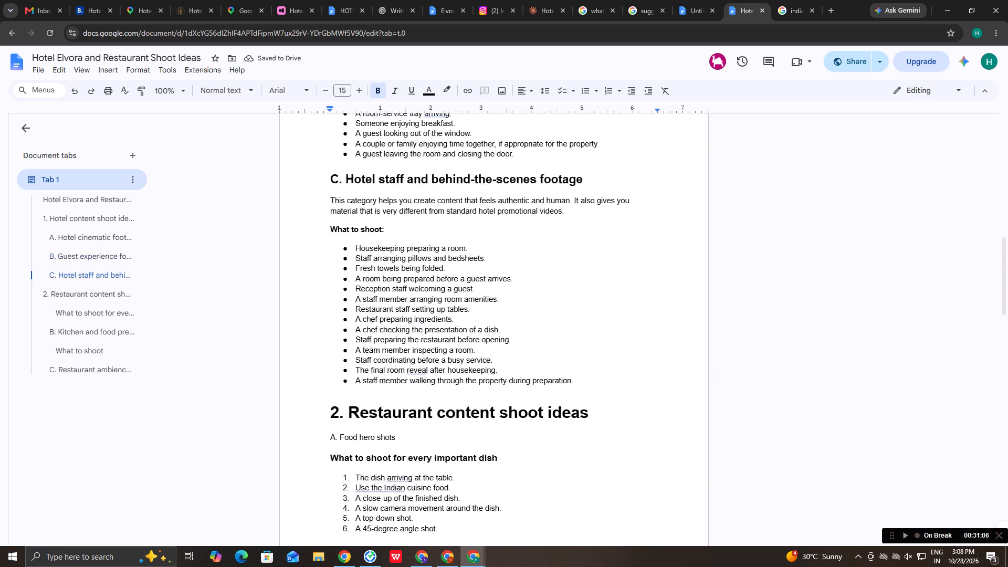
scroll(365, 219, "up", 4)
scroll(365, 219, "down", 1)
scroll(365, 219, "up", 7)
scroll(365, 219, "down", 1)
scroll(365, 219, "up", 2)
scroll(365, 219, "down", 1)
scroll(365, 219, "up", 4)
left_click(454, 217)
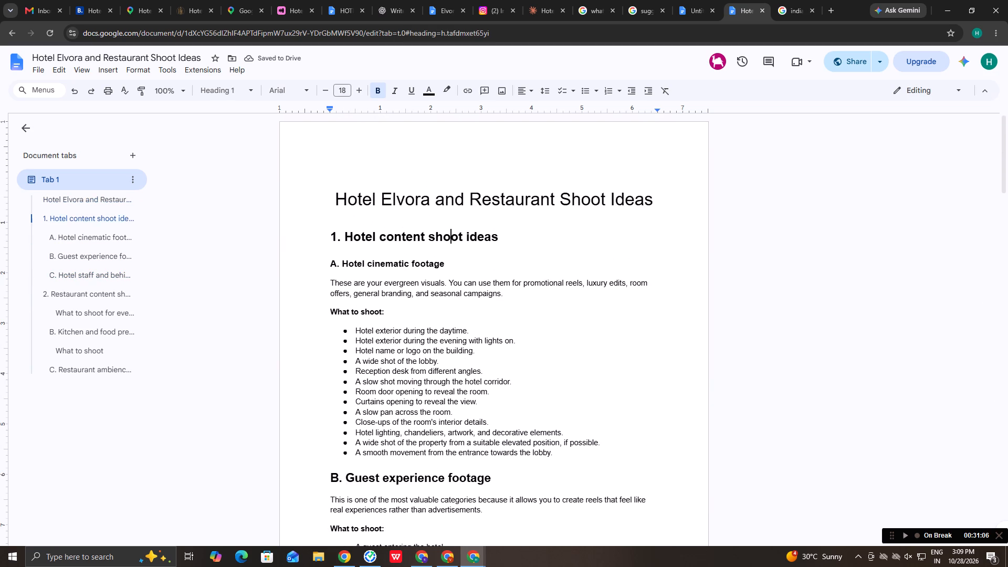
left_click(691, 205)
key("Return")
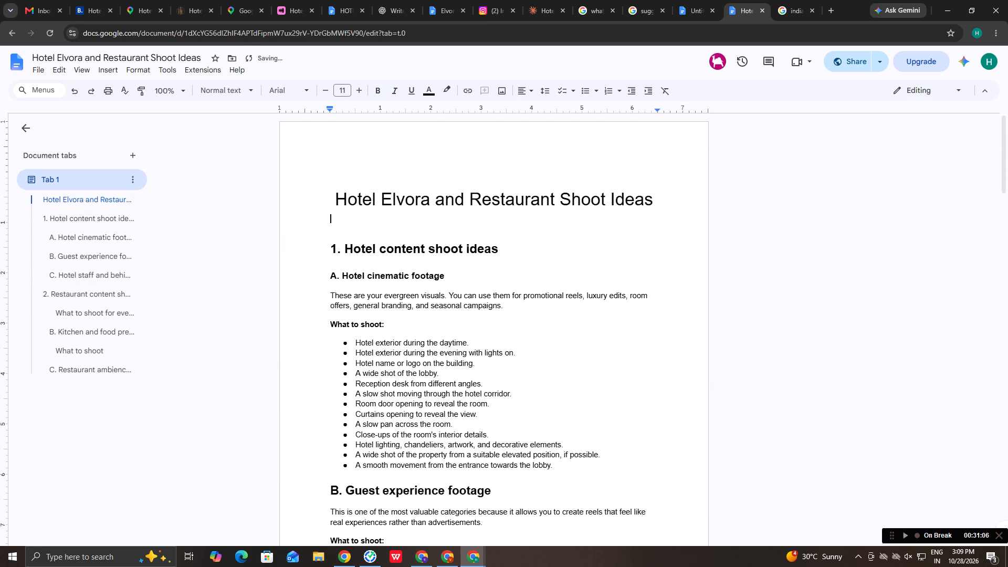
key("Return")
key("ctrl+v")
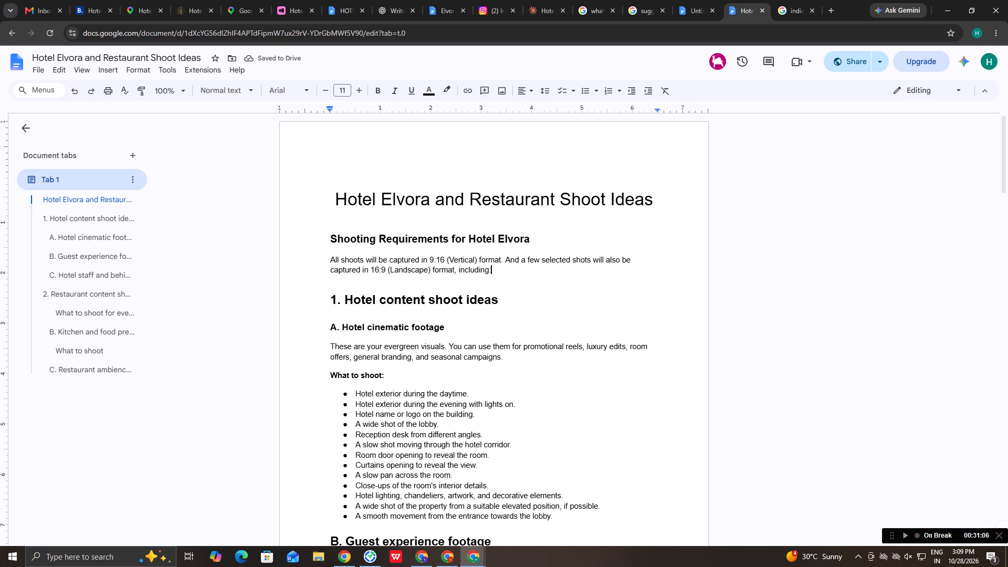
Reduce the "Shooting Requirements for Hotel Elvora" heading to font size 12.
triple_click(475, 239)
triple_click(329, 91)
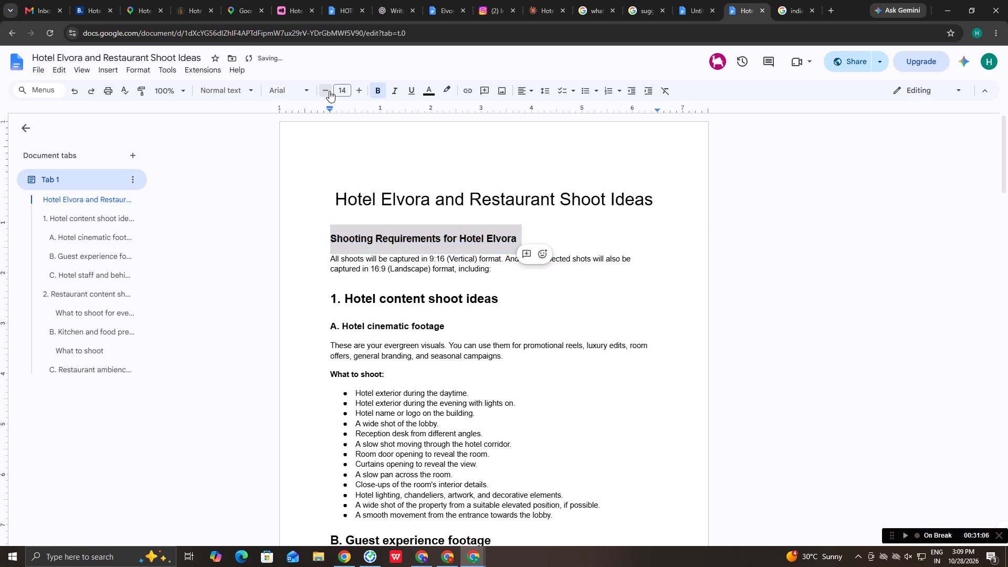
left_click(349, 248)
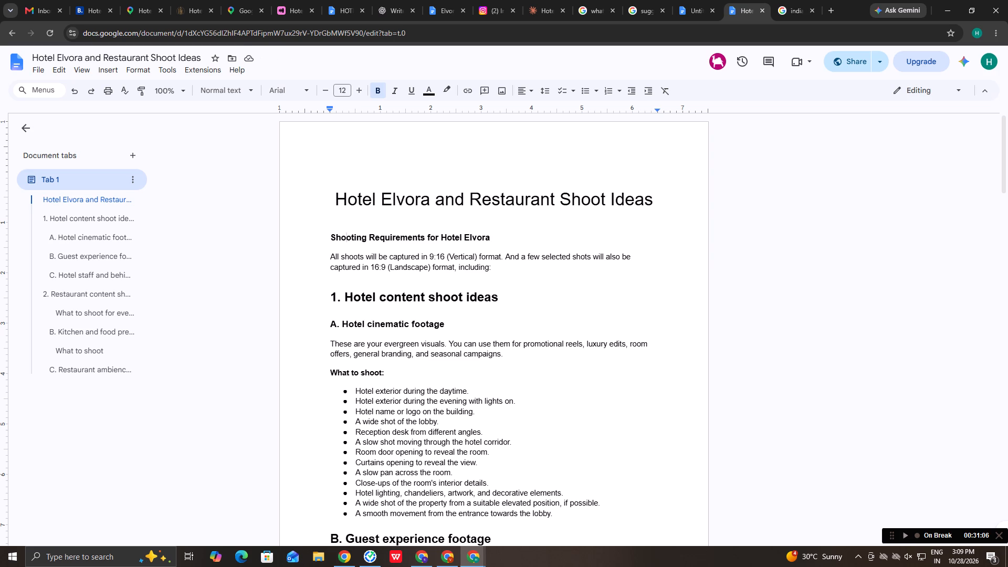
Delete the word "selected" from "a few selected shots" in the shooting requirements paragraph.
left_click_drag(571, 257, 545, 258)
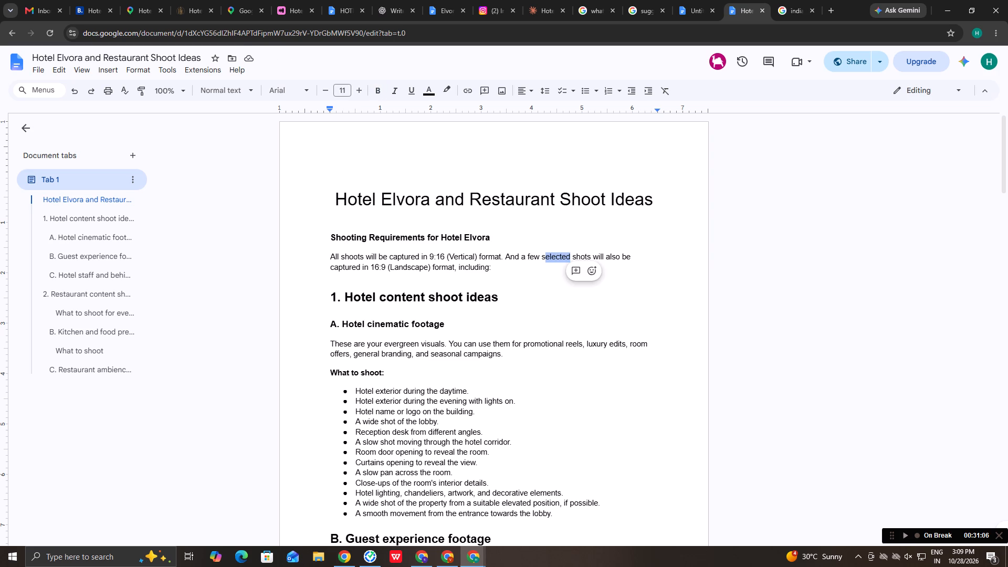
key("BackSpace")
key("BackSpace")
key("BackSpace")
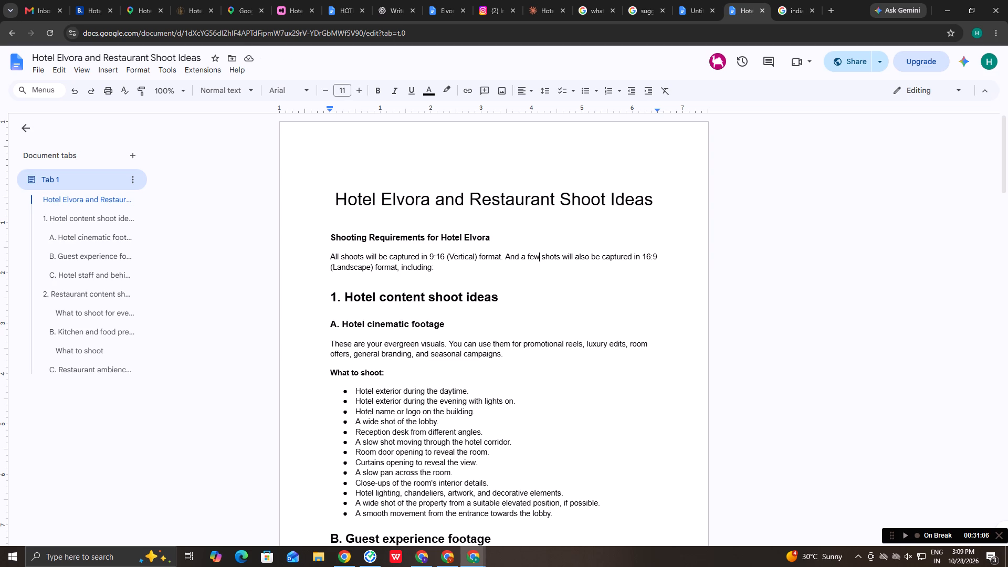
Delete the landscape sentence starting with "And a few shots" and put the "1. Hotel content shoot ideas" heading back on its own line with spacing above.
left_click_drag(505, 253, 514, 267)
key("BackSpace")
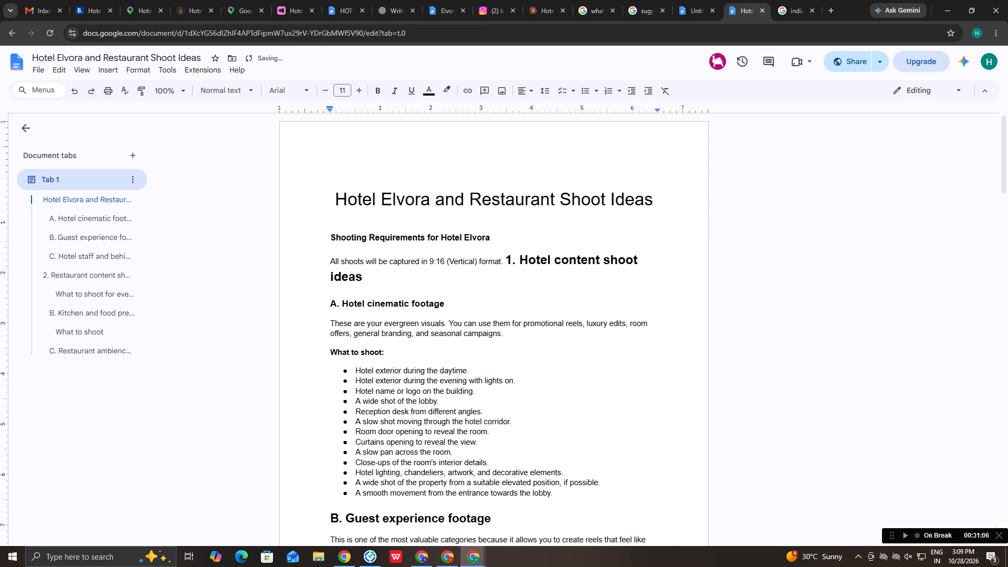
key("shift+Return")
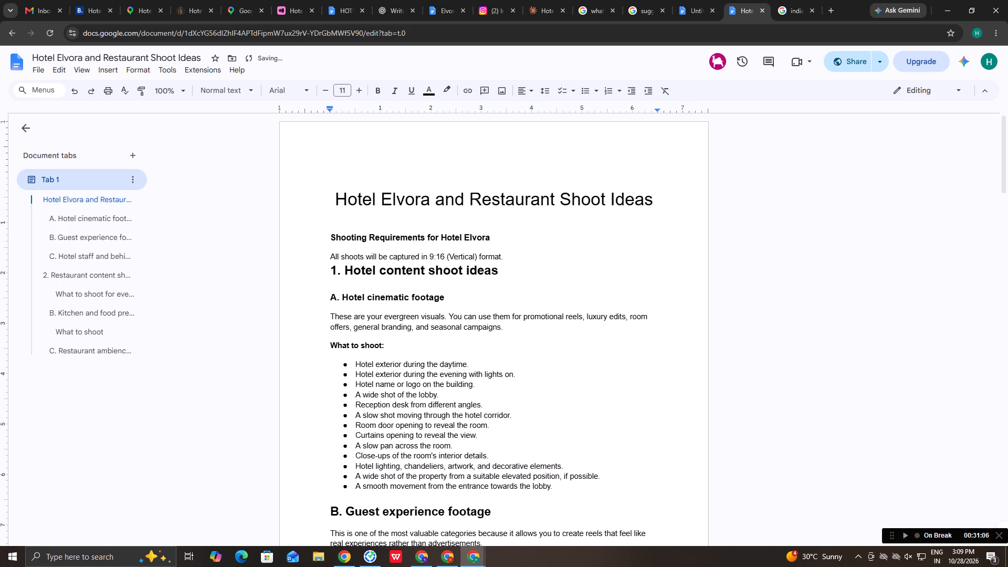
key("Return")
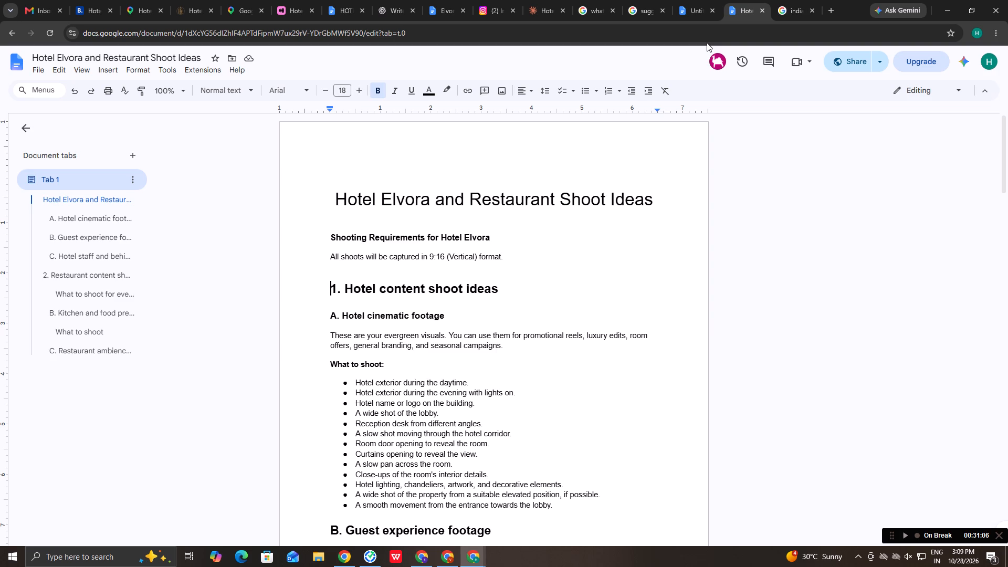
Review the whole document, from the hotel shoot ideas through the restaurant sections to the reference reels.
scroll(906, 337, "down", 5)
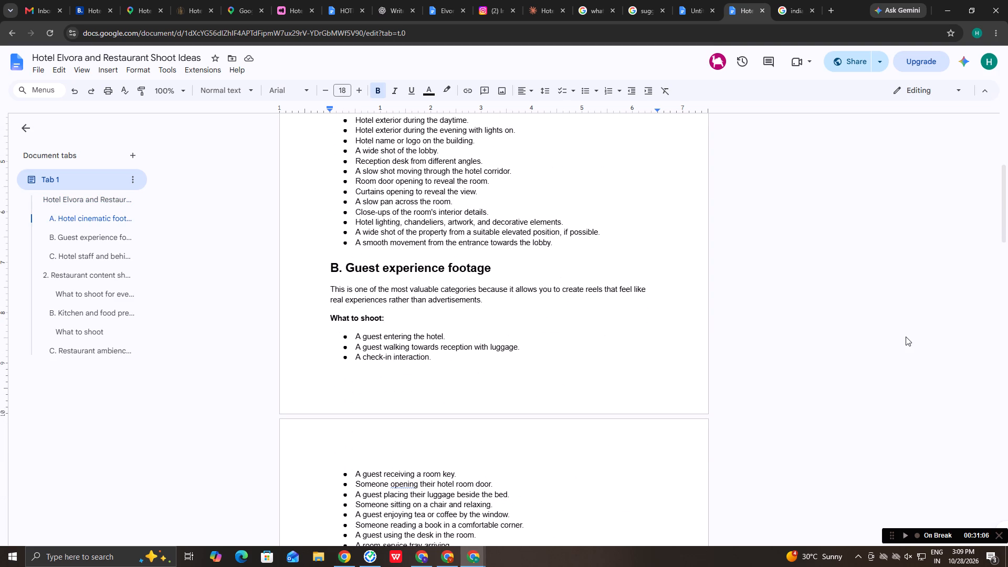
scroll(906, 337, "down", 3)
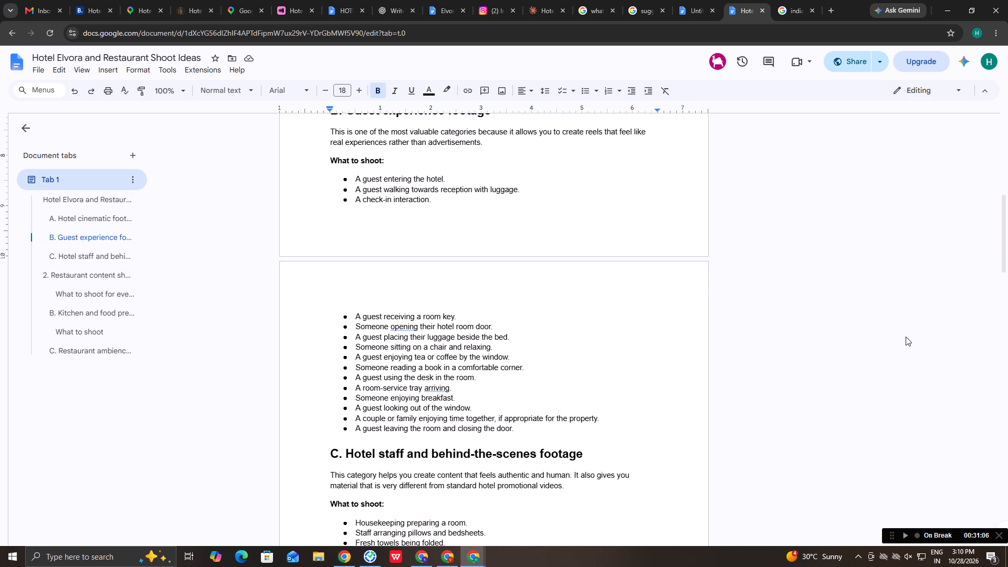
scroll(906, 337, "down", 2)
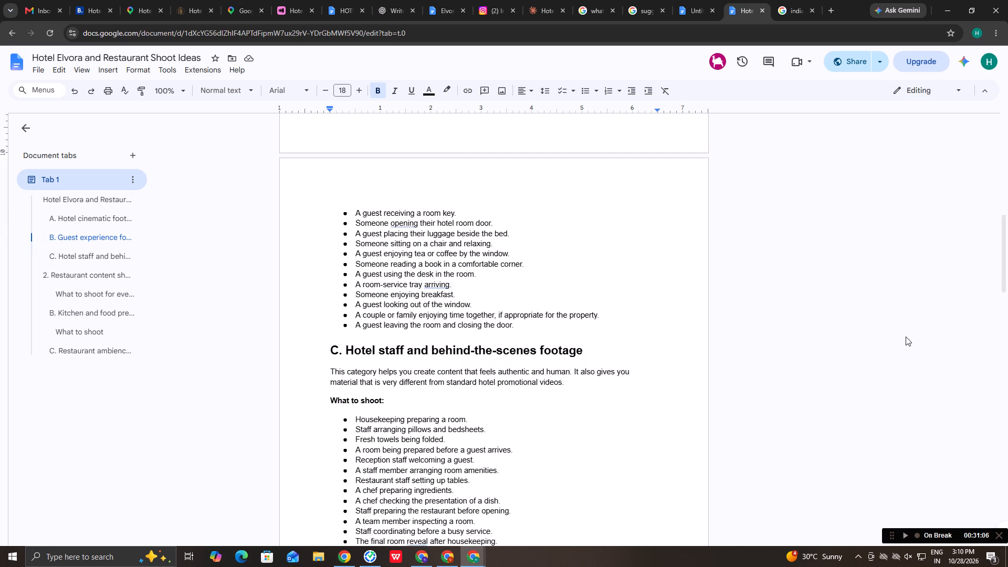
scroll(906, 337, "down", 15)
scroll(906, 337, "up", 1)
scroll(906, 337, "down", 1)
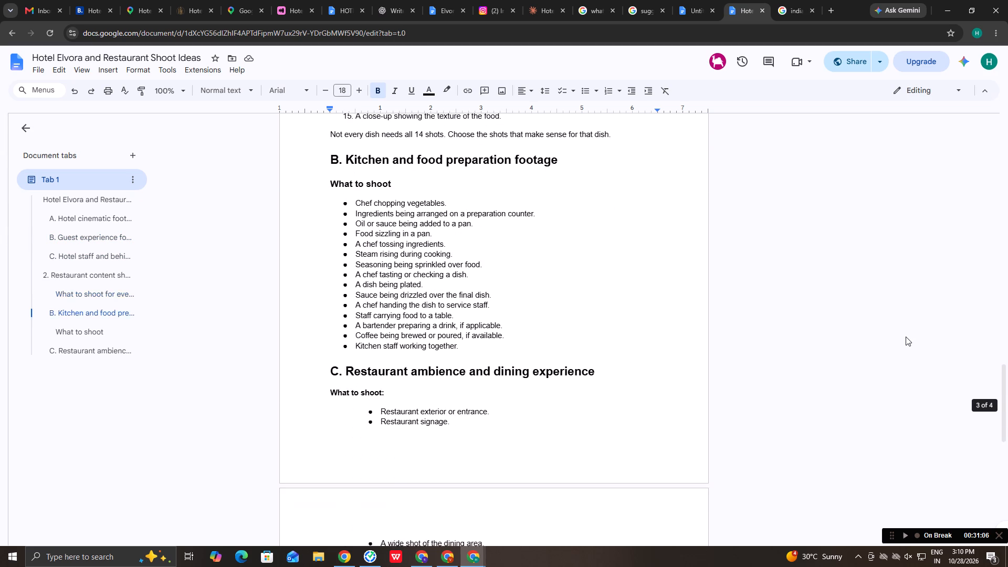
scroll(906, 337, "down", 6)
scroll(906, 337, "up", 1)
scroll(906, 337, "down", 2)
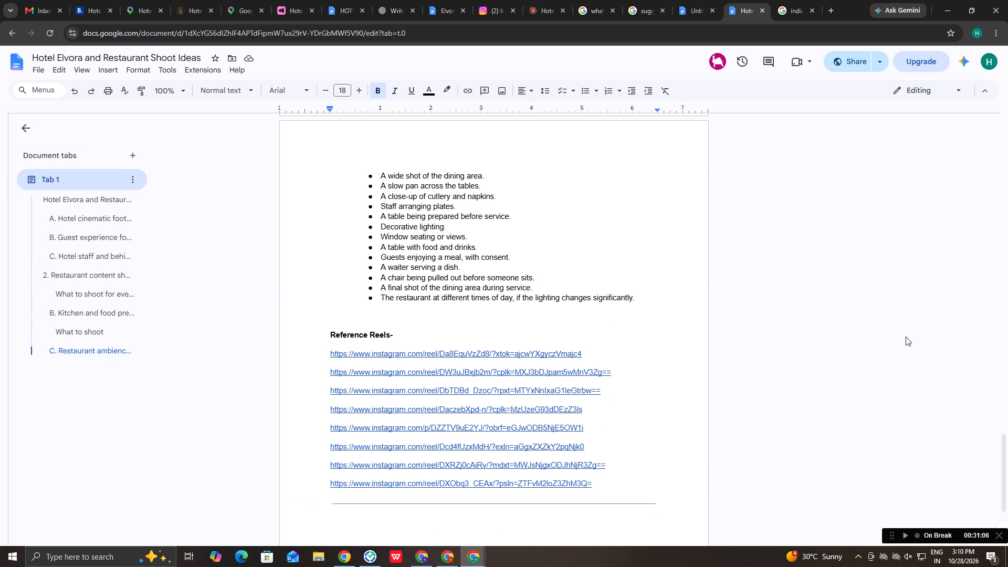
scroll(906, 337, "up", 8)
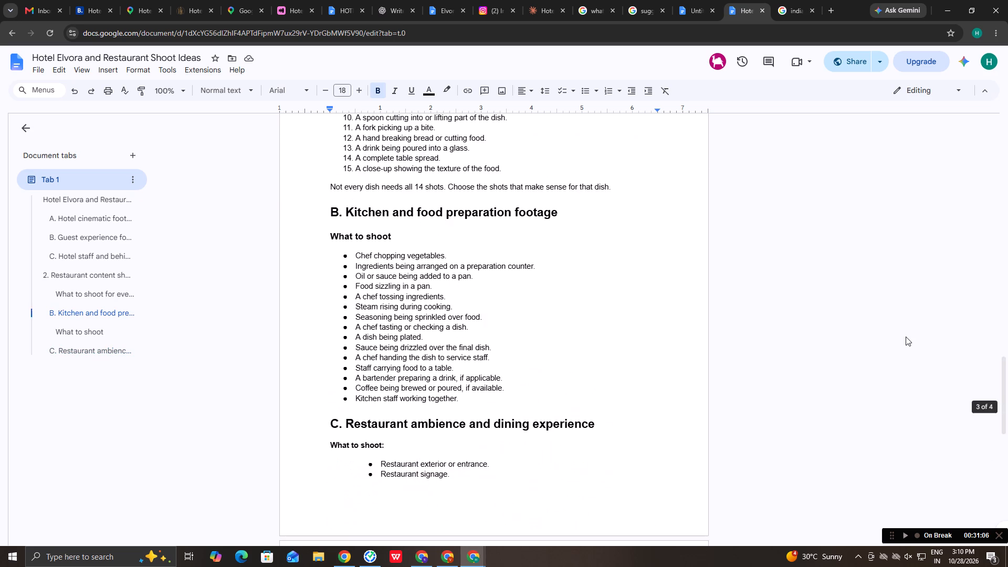
scroll(906, 337, "up", 3)
scroll(749, 348, "down", 12)
scroll(605, 366, "up", 2)
scroll(605, 366, "down", 3)
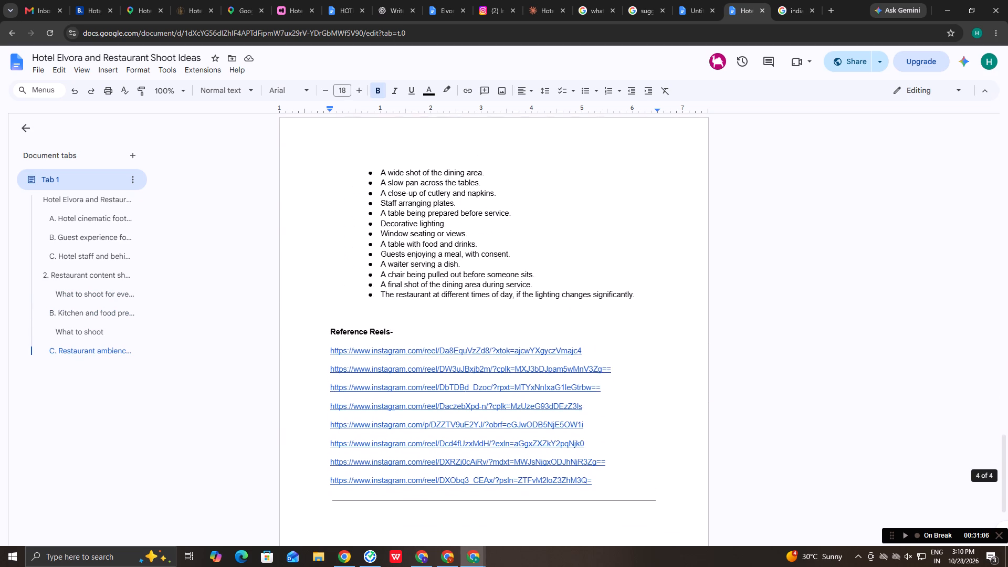
scroll(605, 366, "down", 3)
scroll(435, 468, "up", 2)
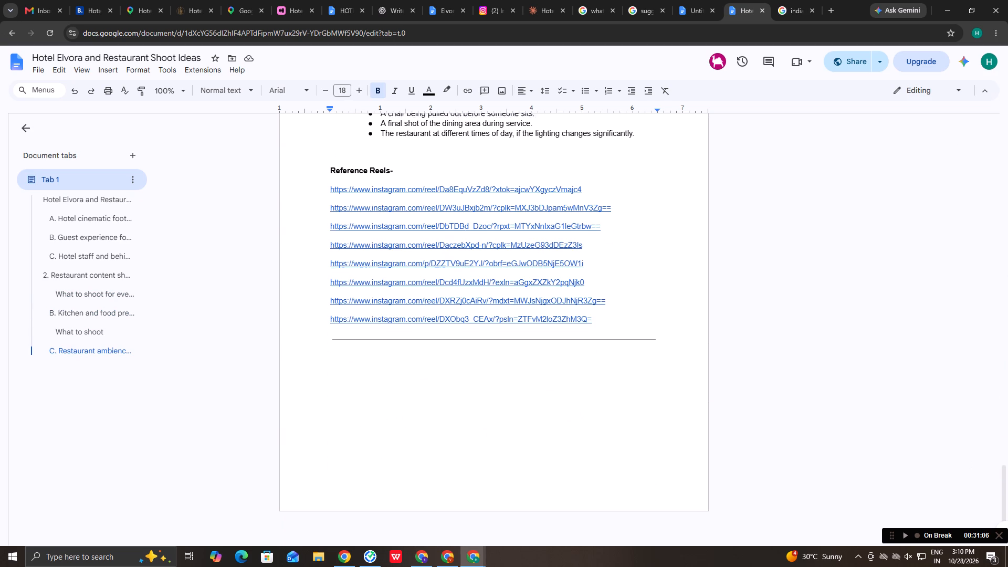
scroll(435, 468, "up", 19)
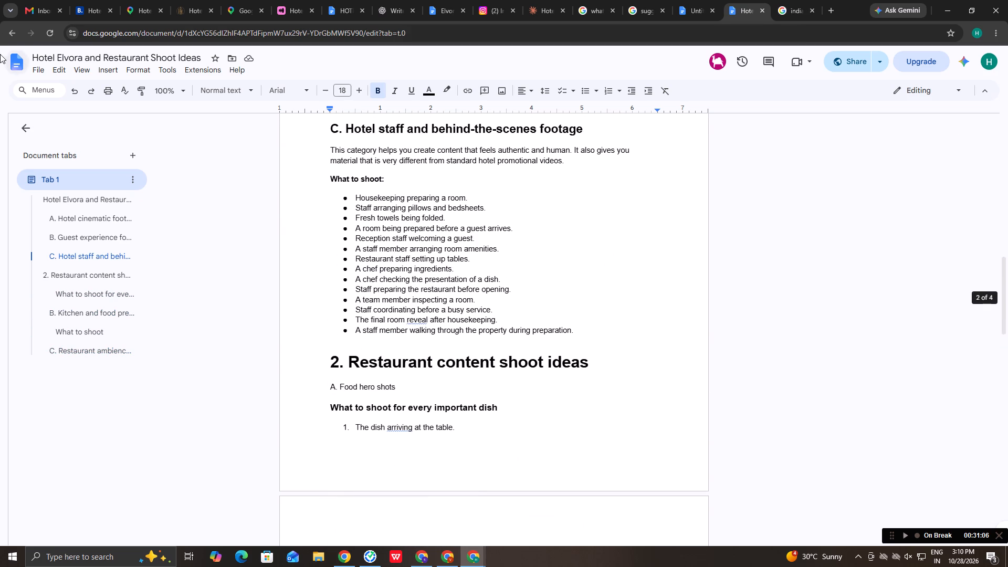
Download the document as a Microsoft Word (.docx) file.
left_click(40, 71)
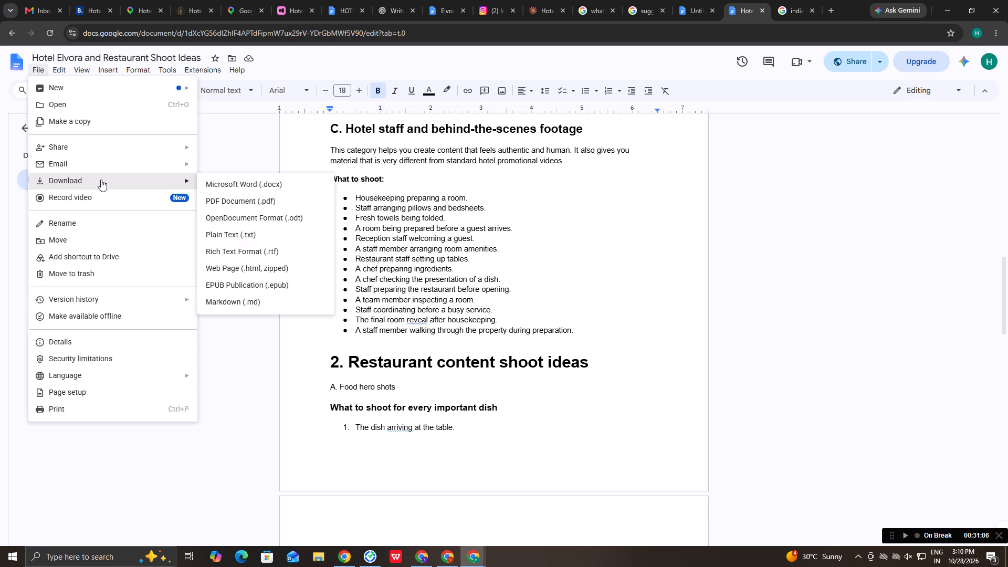
left_click(101, 180)
left_click(222, 177)
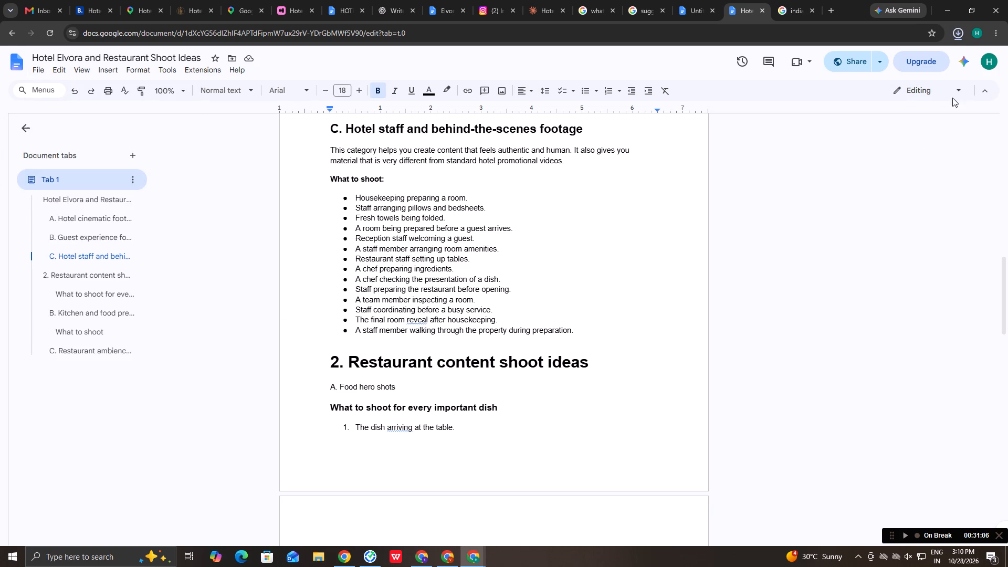
Open the downloaded Word file in WPS Office and review it from the title through to the reference reels.
left_click(897, 61)
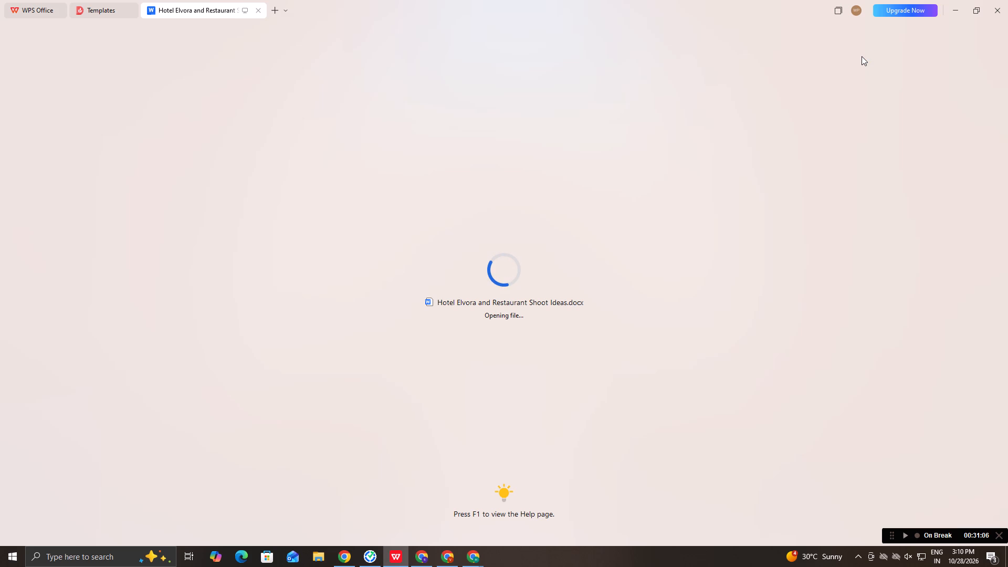
scroll(662, 359, "down", 13)
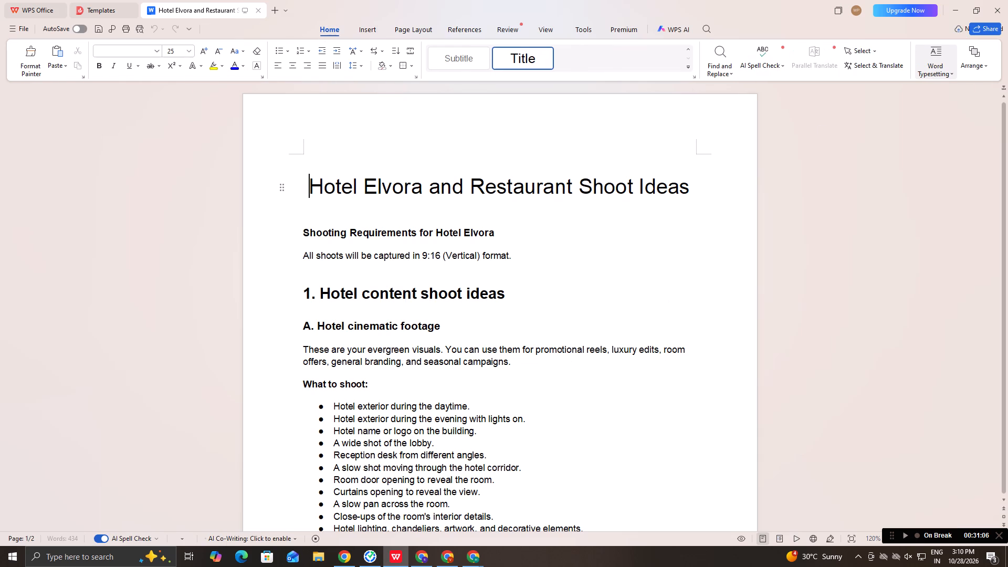
scroll(664, 360, "down", 6)
scroll(664, 360, "up", 3)
scroll(664, 360, "down", 5)
scroll(664, 360, "up", 1)
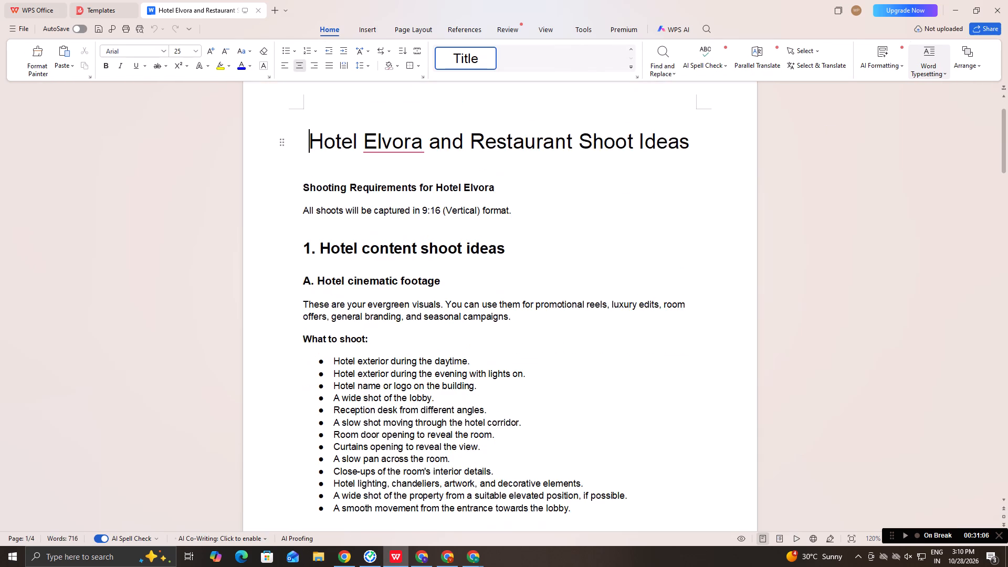
scroll(664, 360, "up", 1)
scroll(664, 360, "down", 5)
scroll(664, 360, "up", 1)
scroll(664, 360, "down", 3)
scroll(664, 360, "up", 1)
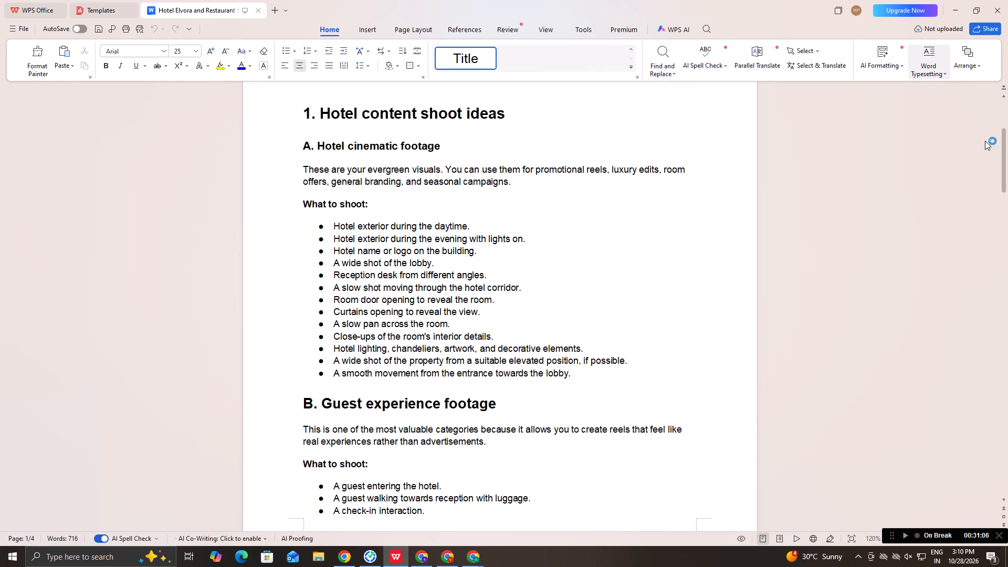
left_click_drag(1005, 158, 990, 363)
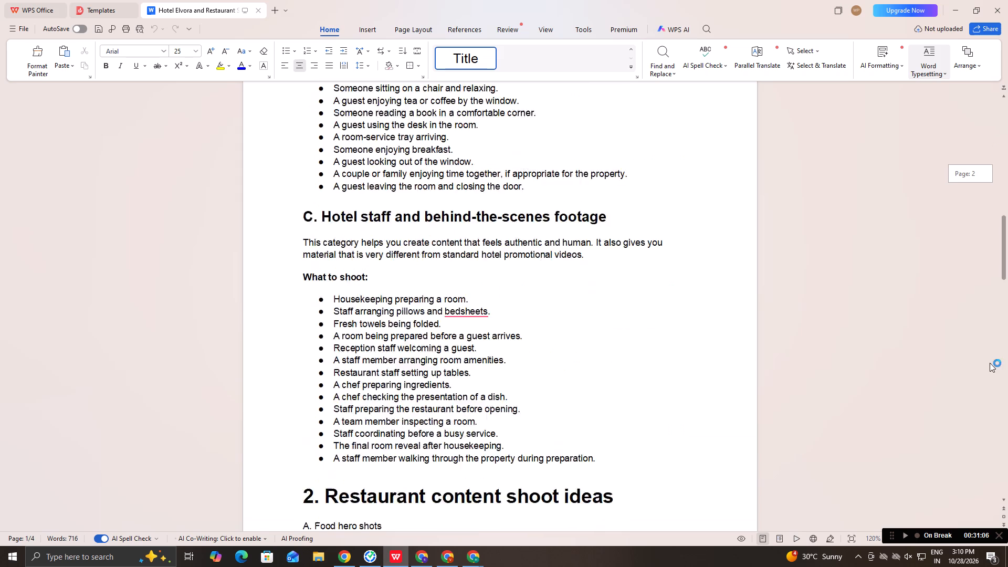
left_click_drag(990, 363, 1007, 481)
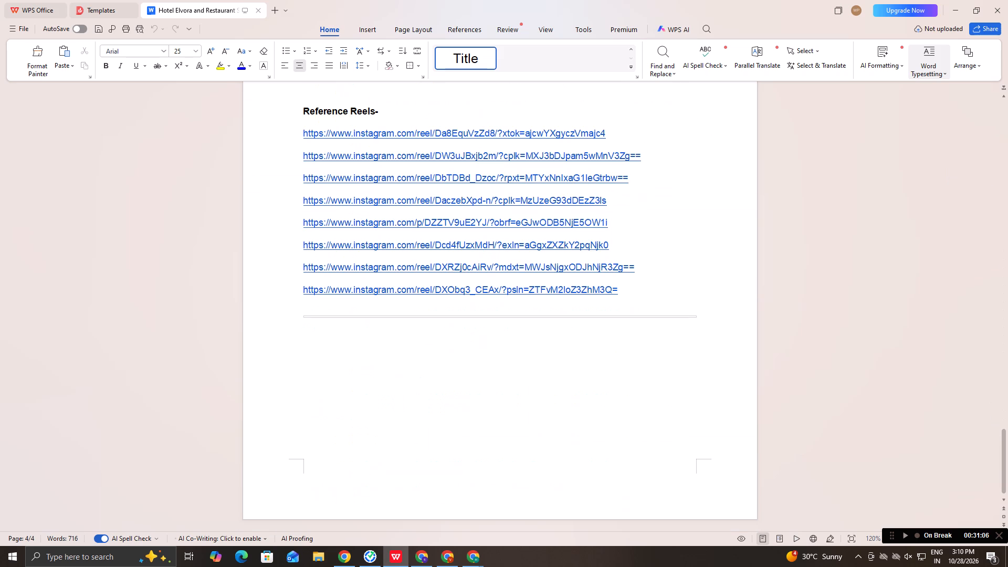
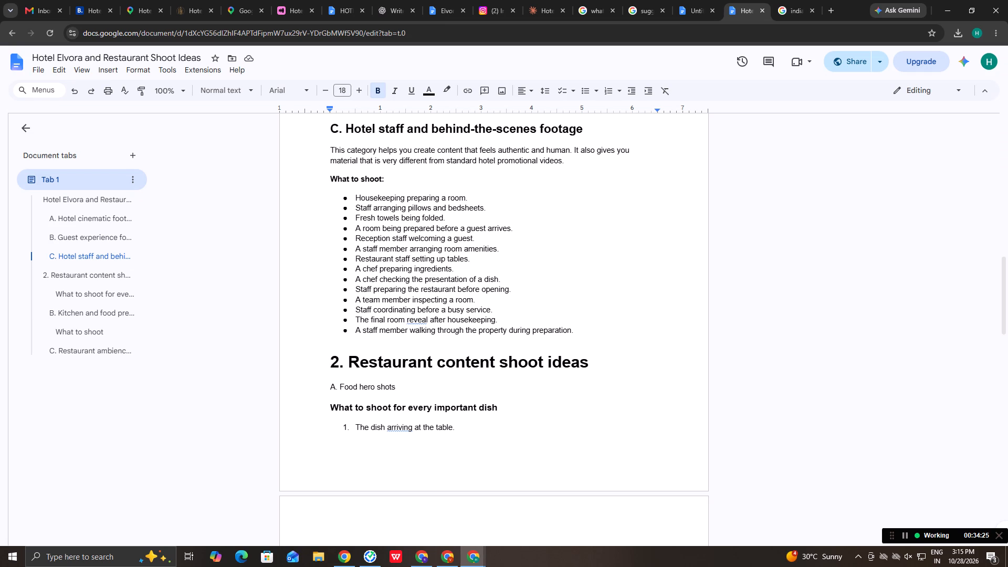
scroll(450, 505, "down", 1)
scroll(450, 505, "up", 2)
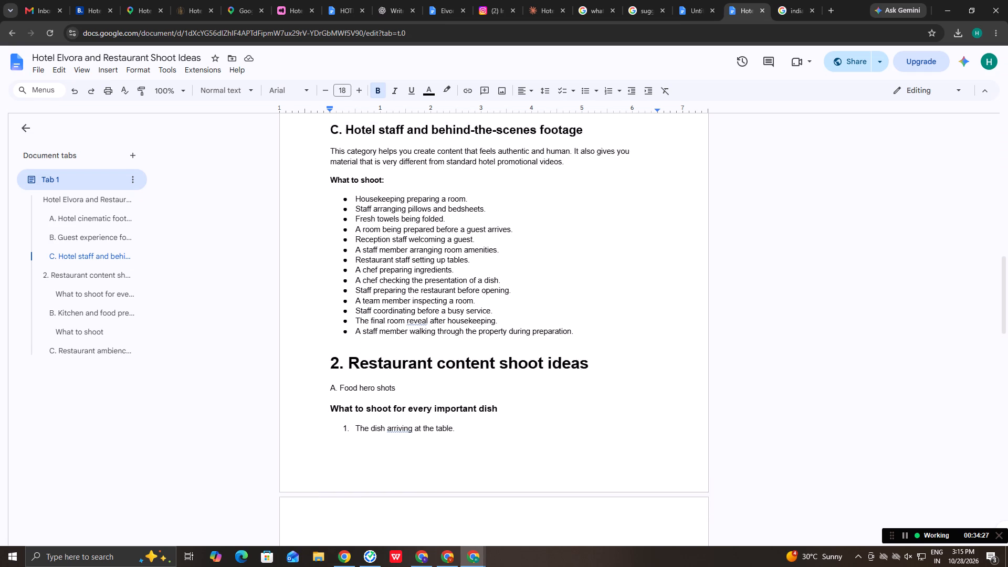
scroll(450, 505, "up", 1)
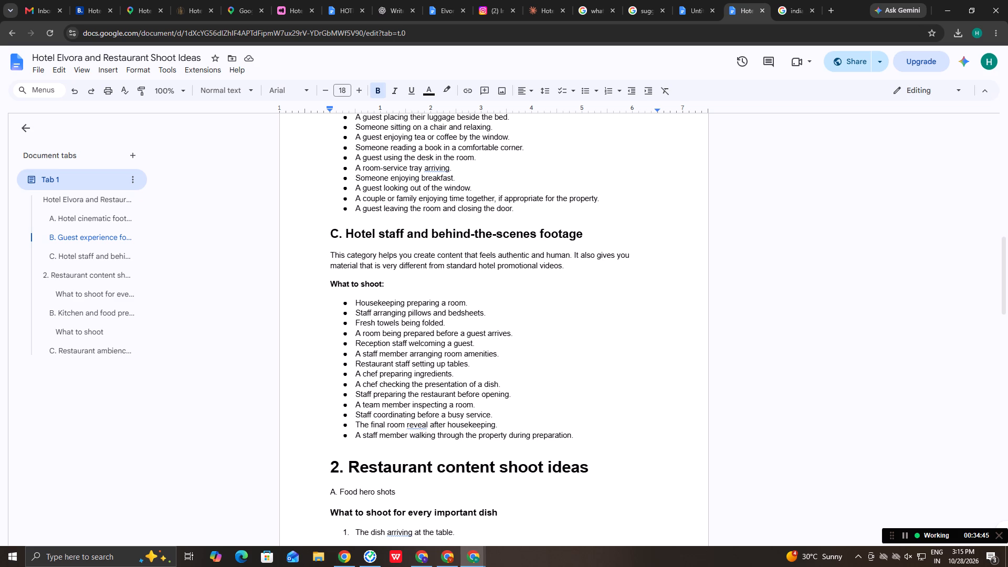
Pause the time tracker for a break.
scroll(453, 504, "down", 3)
scroll(453, 504, "up", 1)
scroll(453, 504, "down", 2)
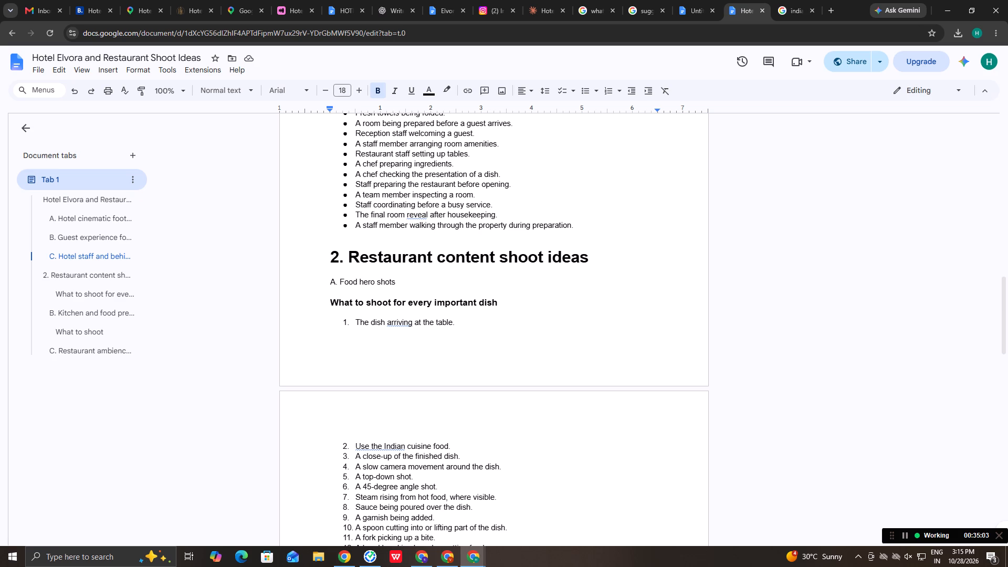
left_click(906, 536)
Read through the restaurant content sections of the shoot ideas document down to the reference reels.
scroll(572, 373, "down", 10)
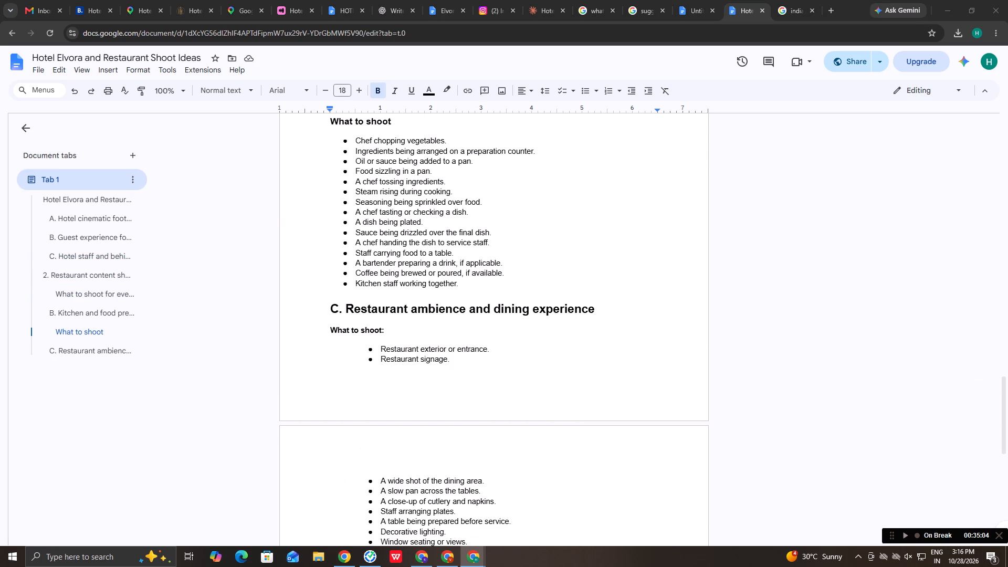
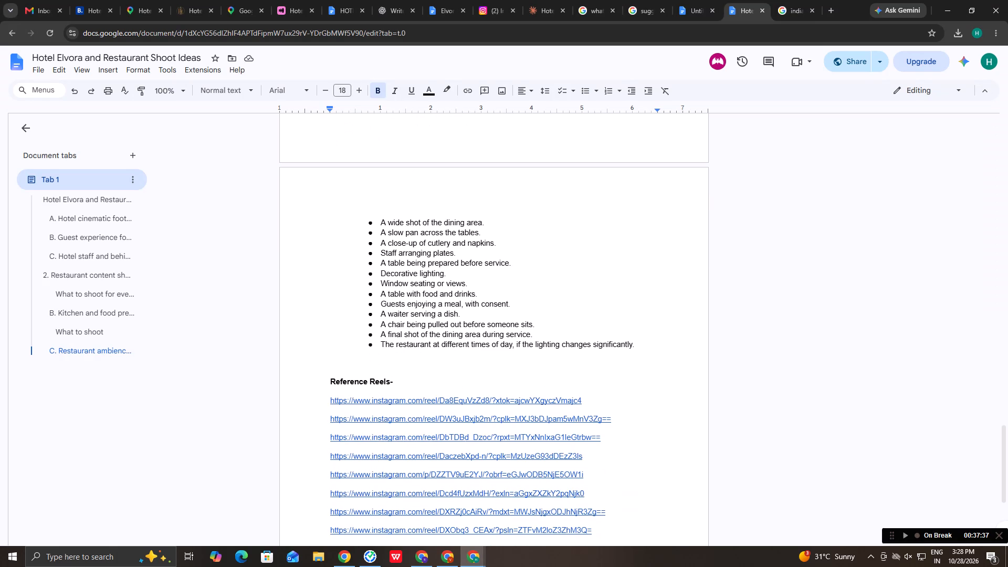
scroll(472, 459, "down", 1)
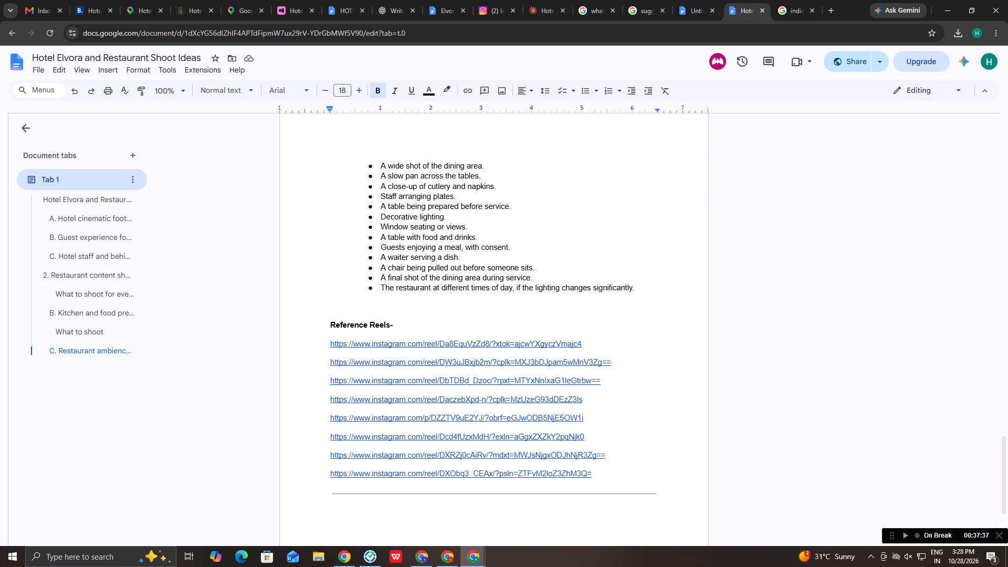
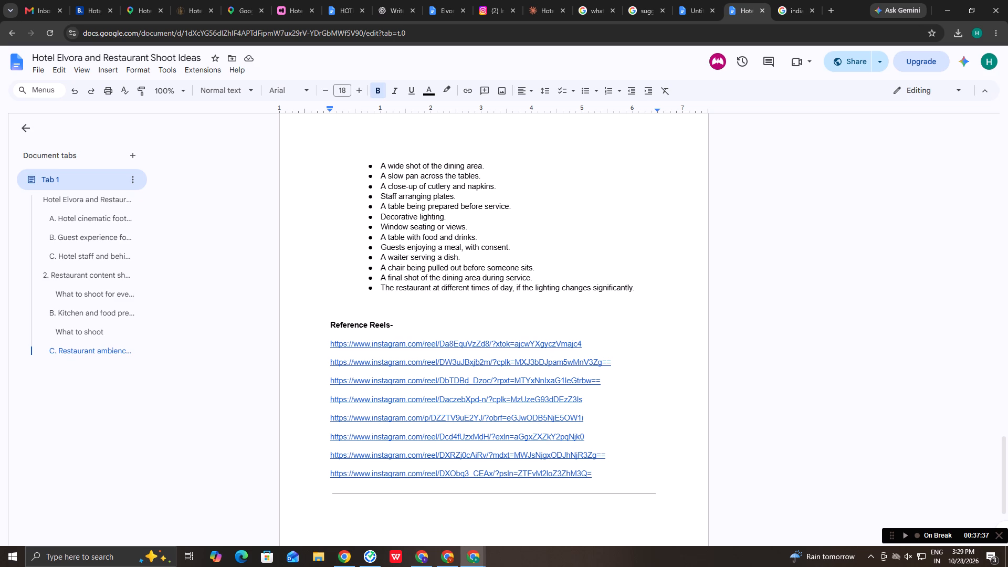
Bring up the link preview for the seventh Instagram link under Reference Reels in the shoot ideas document.
left_click(475, 456)
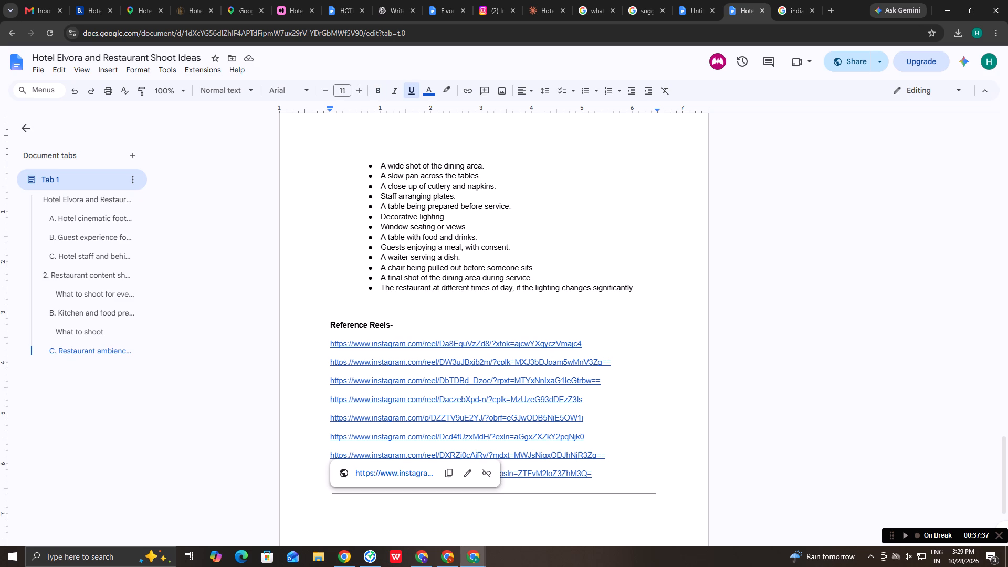